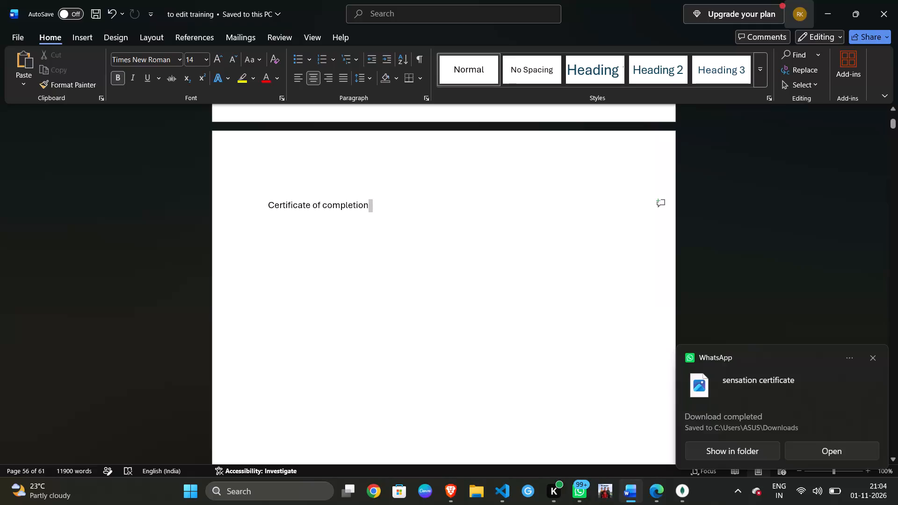
Delete the "Certificate of completion" heading from page 56 of the training report in Word.
{"action": "key", "text": "BackSpace"}
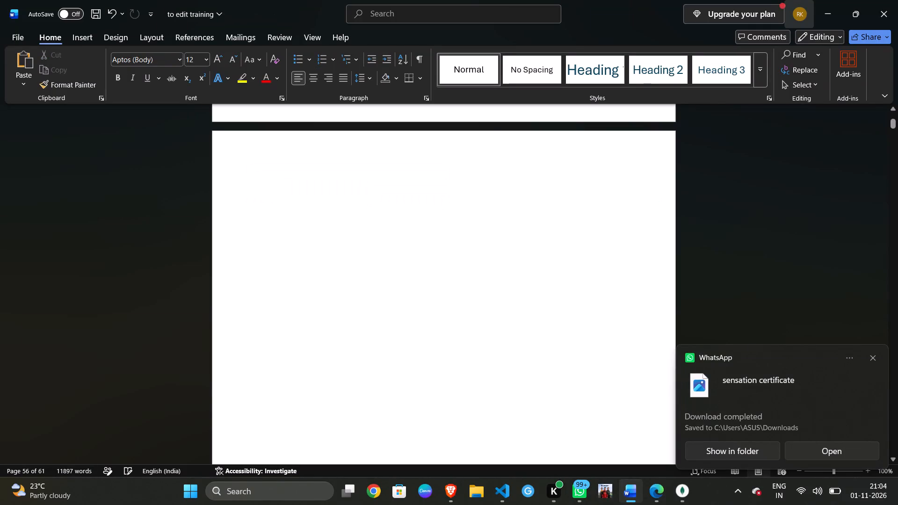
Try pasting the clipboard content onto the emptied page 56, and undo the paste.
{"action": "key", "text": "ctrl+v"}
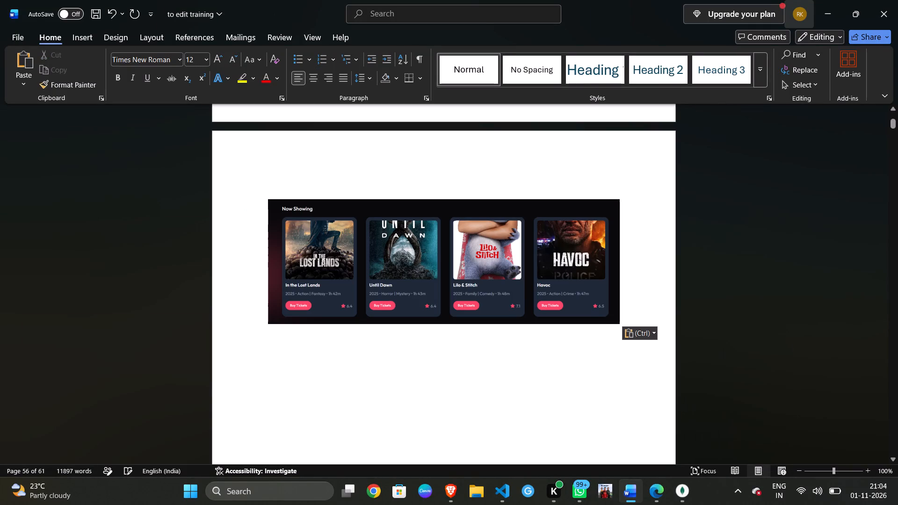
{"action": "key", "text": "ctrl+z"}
Start inserting a picture from this device on the emptied page 56.
{"action": "left_click", "coordinate": [84, 39]}
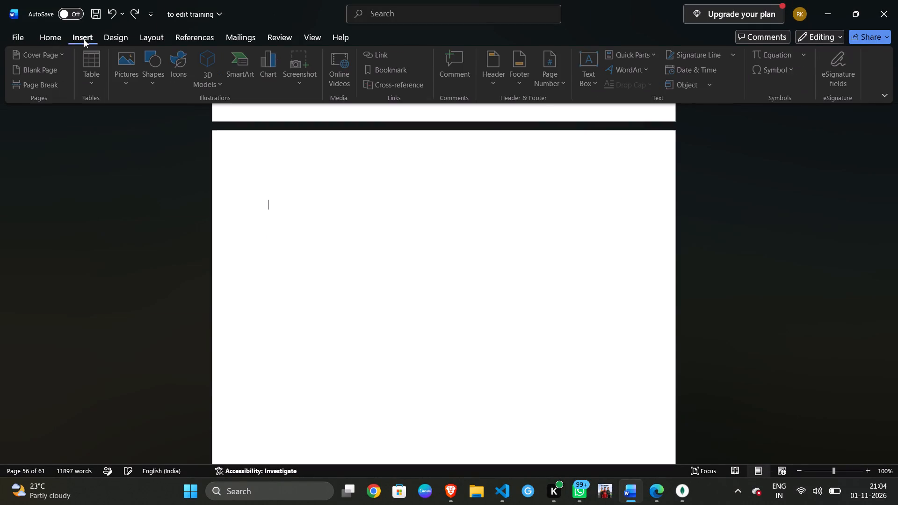
{"action": "left_click", "coordinate": [122, 62]}
{"action": "left_click", "coordinate": [153, 123]}
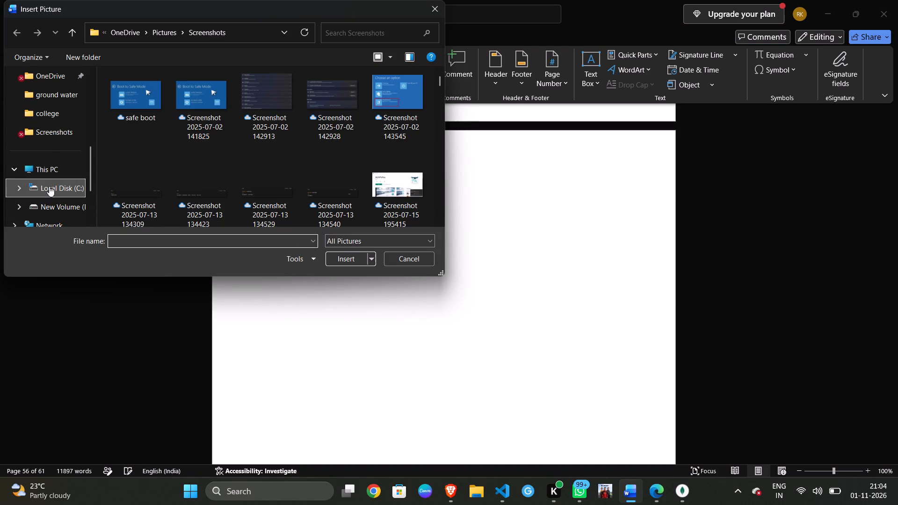
Insert the "sensation certificate" picture from the Downloads folder onto the page.
{"action": "scroll", "coordinate": [51, 112], "scroll_direction": "up", "scroll_amount": 5}
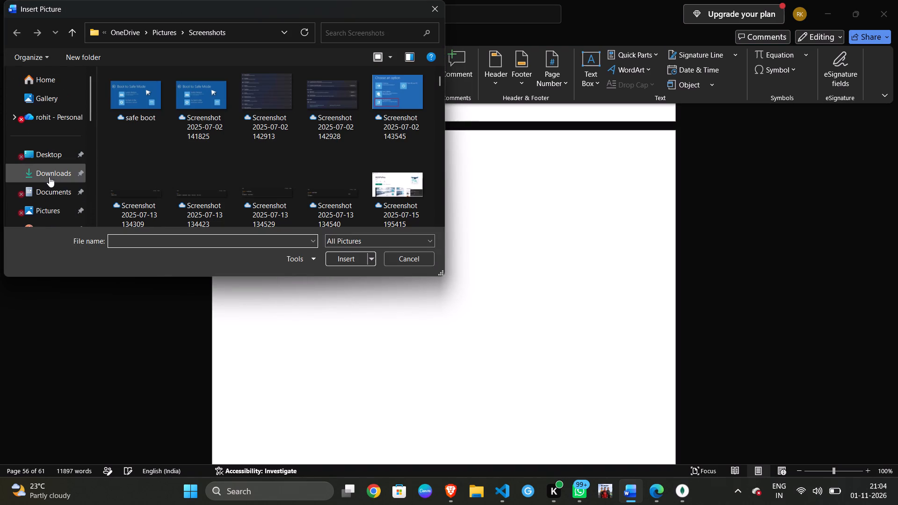
{"action": "left_click", "coordinate": [49, 177]}
{"action": "left_click", "coordinate": [145, 113]}
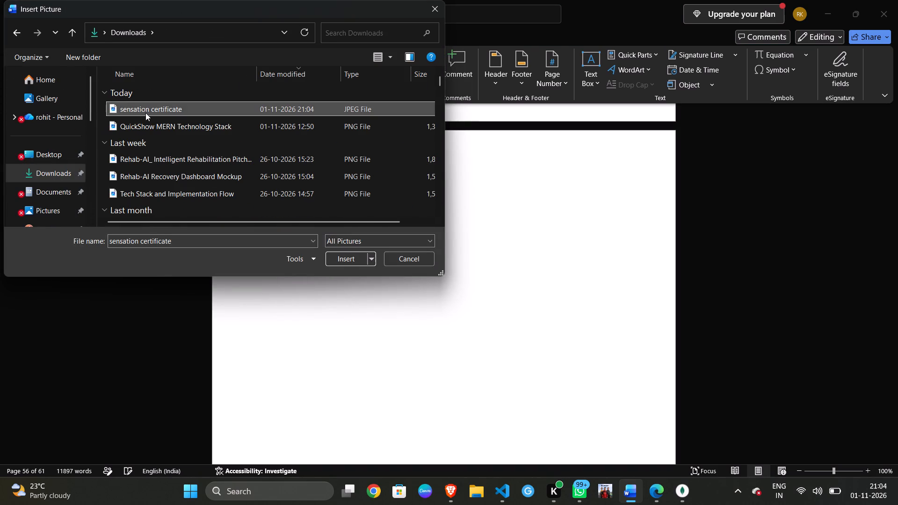
{"action": "left_click", "coordinate": [333, 256]}
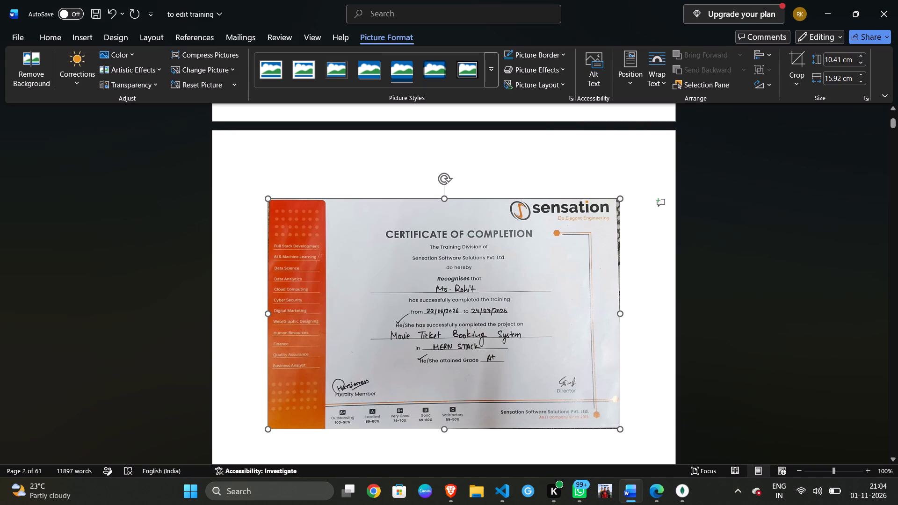
Resize the certificate picture to about 14.56 cm high and 16.35 cm wide.
{"action": "left_click_drag", "start_coordinate": [622, 198], "coordinate": [625, 182]}
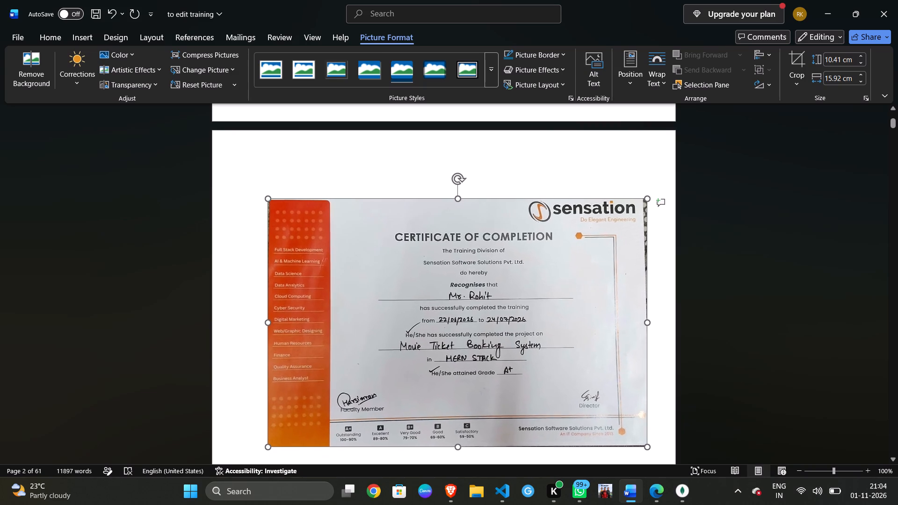
{"action": "left_click_drag", "start_coordinate": [625, 182], "coordinate": [594, 201]}
{"action": "left_click_drag", "start_coordinate": [463, 334], "coordinate": [449, 373]}
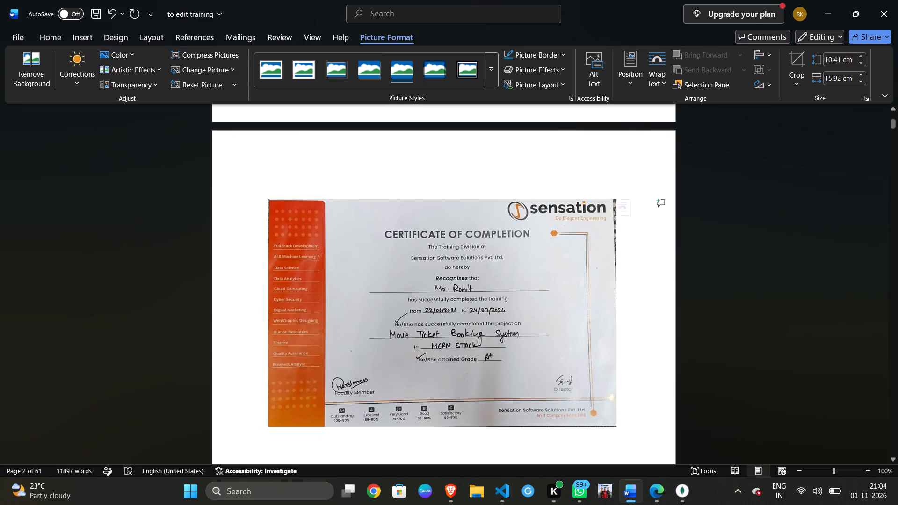
{"action": "scroll", "coordinate": [449, 373], "scroll_direction": "down", "scroll_amount": 2}
{"action": "scroll", "coordinate": [449, 373], "scroll_direction": "right", "scroll_amount": 1}
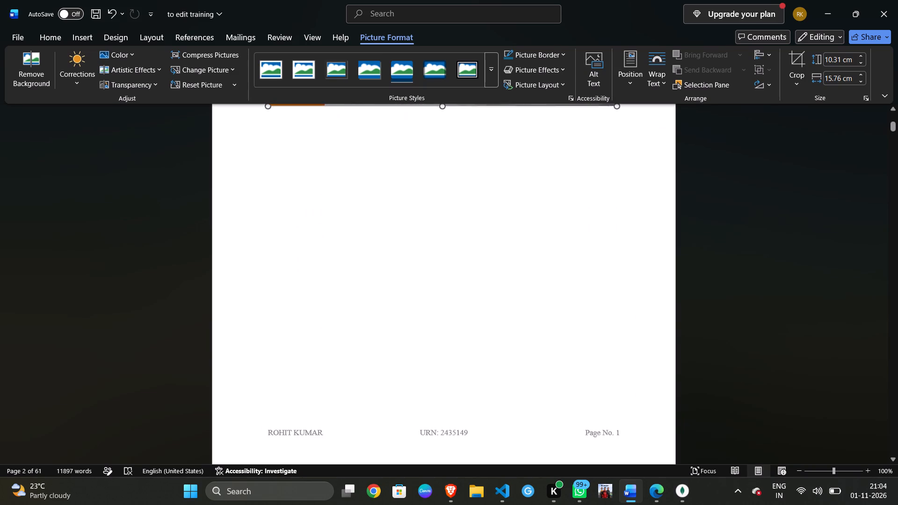
{"action": "scroll", "coordinate": [449, 373], "scroll_direction": "right", "scroll_amount": 1}
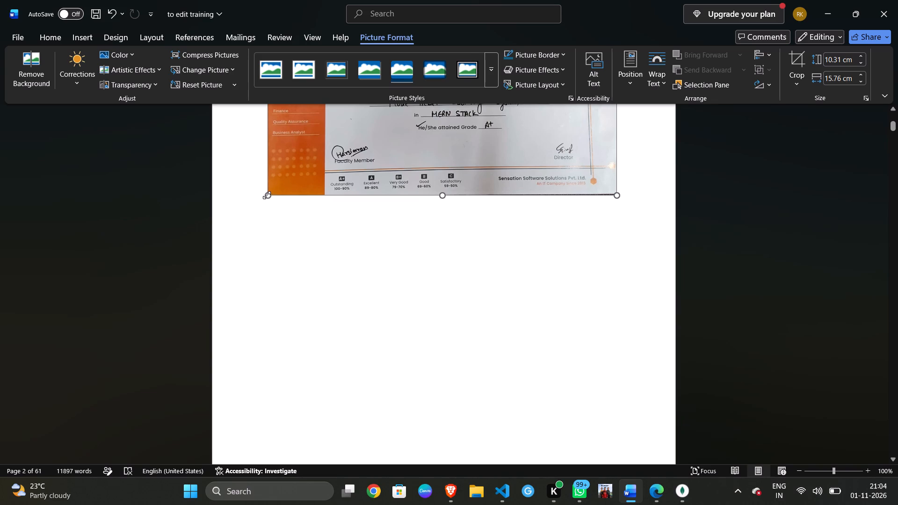
{"action": "left_click_drag", "start_coordinate": [267, 194], "coordinate": [290, 205]}
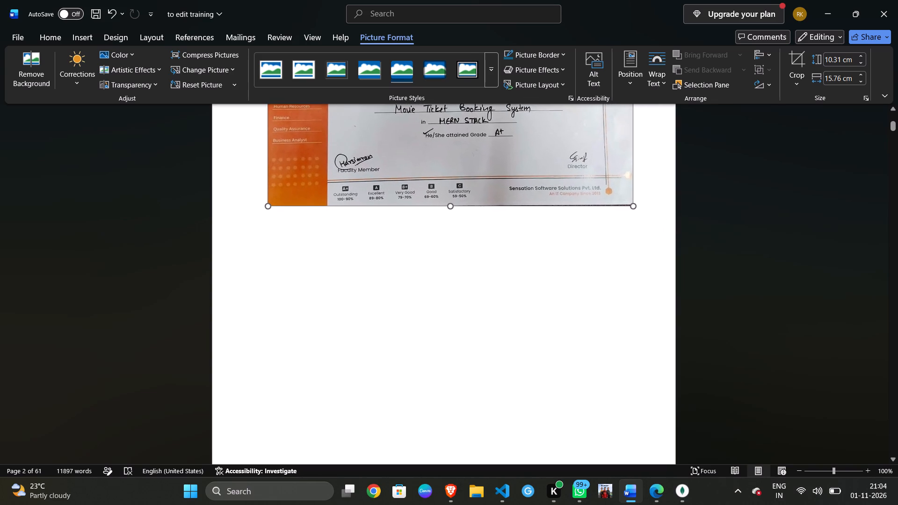
{"action": "left_click_drag", "start_coordinate": [290, 205], "coordinate": [293, 203]}
{"action": "left_click_drag", "start_coordinate": [450, 342], "coordinate": [443, 397]}
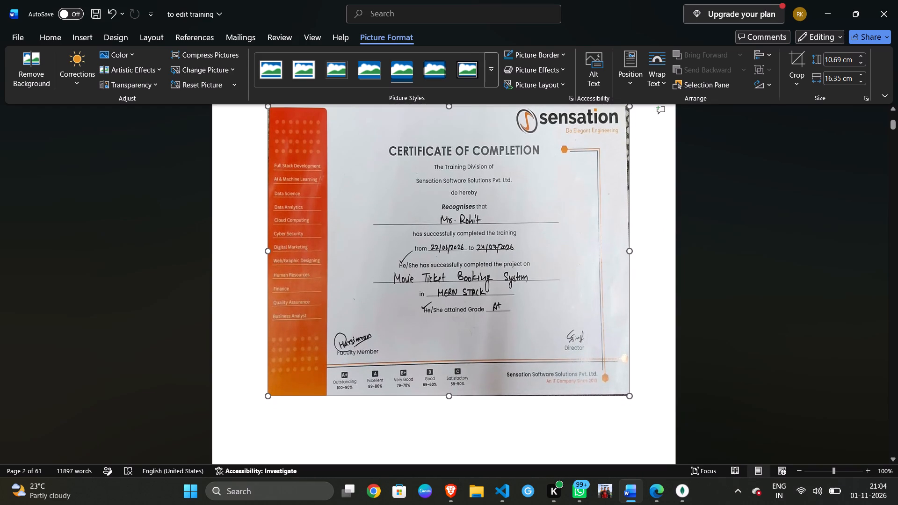
{"action": "left_click_drag", "start_coordinate": [443, 397], "coordinate": [443, 410]}
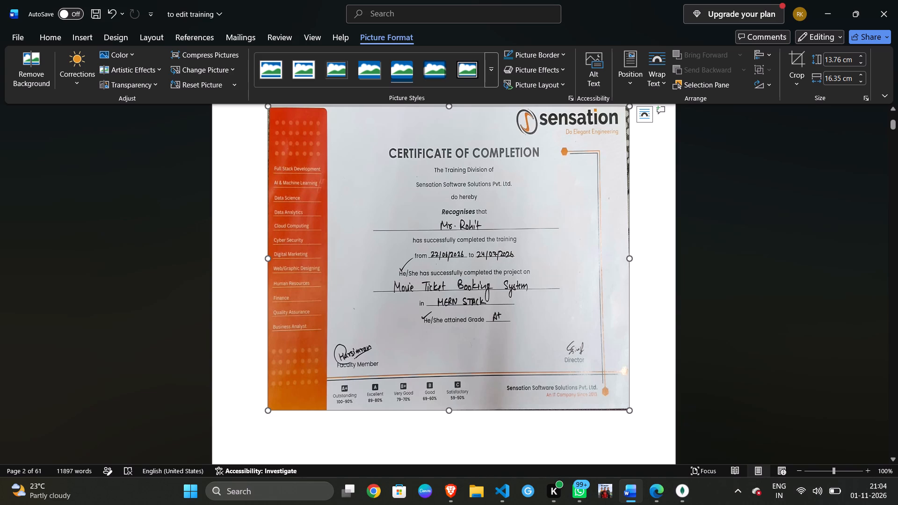
{"action": "left_click_drag", "start_coordinate": [450, 412], "coordinate": [449, 428]}
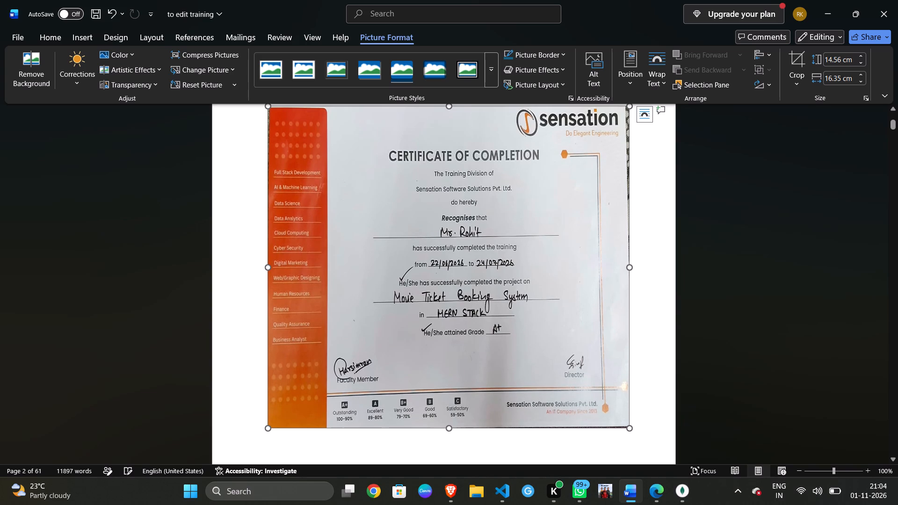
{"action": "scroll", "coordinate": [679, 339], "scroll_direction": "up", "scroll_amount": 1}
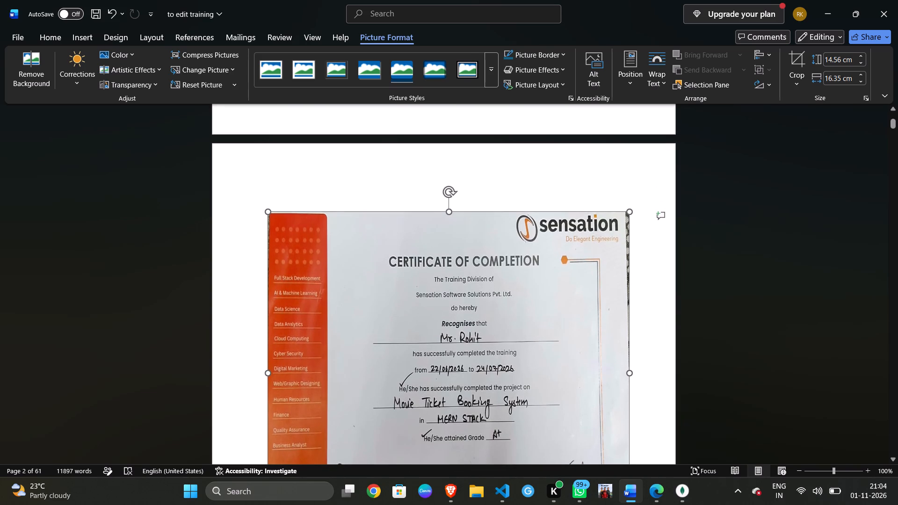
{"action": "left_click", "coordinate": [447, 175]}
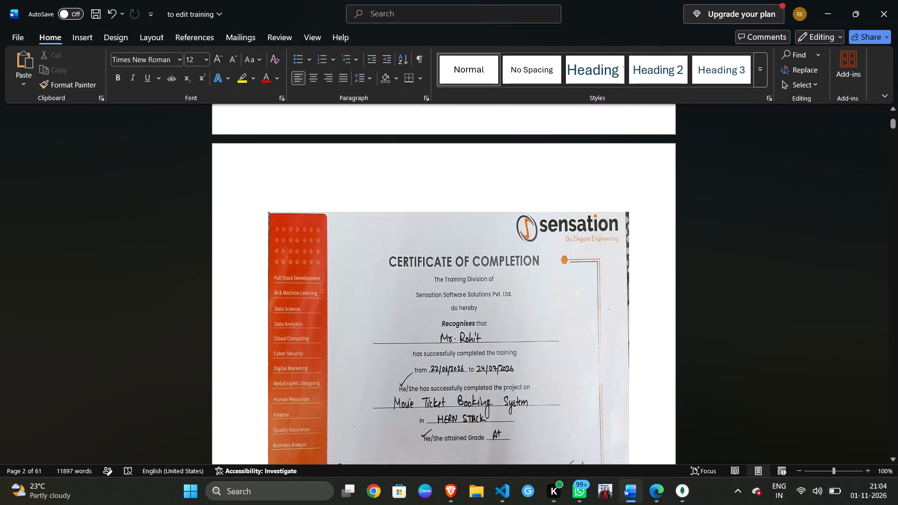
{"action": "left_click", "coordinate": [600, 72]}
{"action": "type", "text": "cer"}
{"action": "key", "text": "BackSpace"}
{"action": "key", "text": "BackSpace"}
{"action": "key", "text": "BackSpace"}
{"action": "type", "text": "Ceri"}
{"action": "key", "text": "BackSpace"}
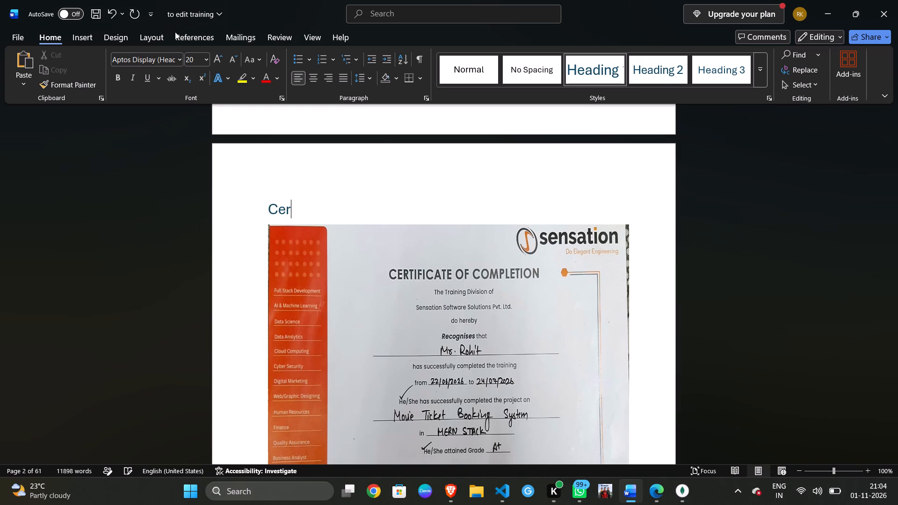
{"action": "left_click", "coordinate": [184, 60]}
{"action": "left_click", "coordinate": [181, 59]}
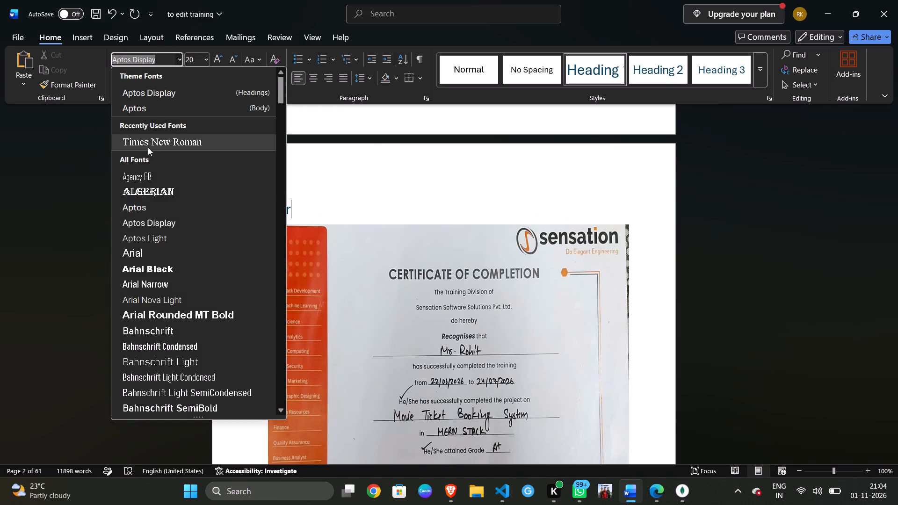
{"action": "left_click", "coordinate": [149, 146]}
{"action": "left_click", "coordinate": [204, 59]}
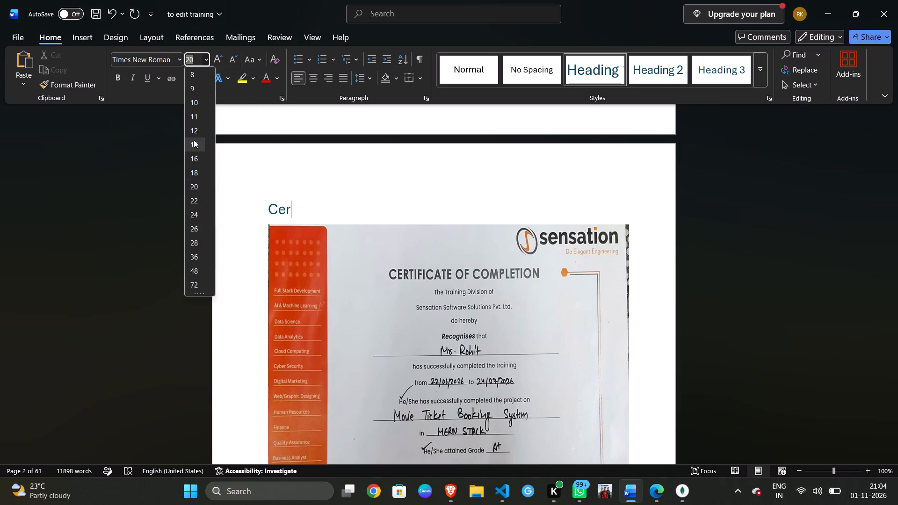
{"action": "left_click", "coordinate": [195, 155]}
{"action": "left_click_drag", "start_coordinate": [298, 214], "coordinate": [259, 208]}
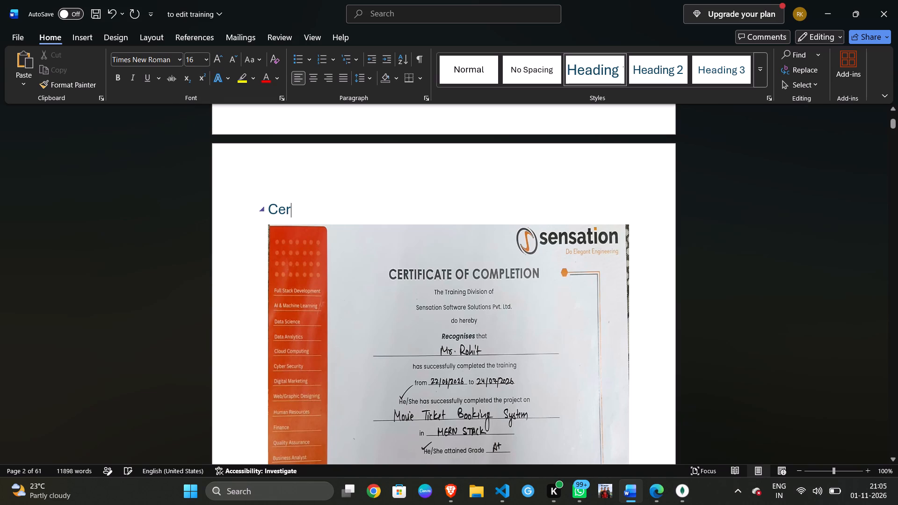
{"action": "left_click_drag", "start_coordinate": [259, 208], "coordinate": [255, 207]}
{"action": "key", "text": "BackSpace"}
Add the title "Certificate of compeletion" above the certificate picture and centre it.
{"action": "left_click", "coordinate": [294, 173]}
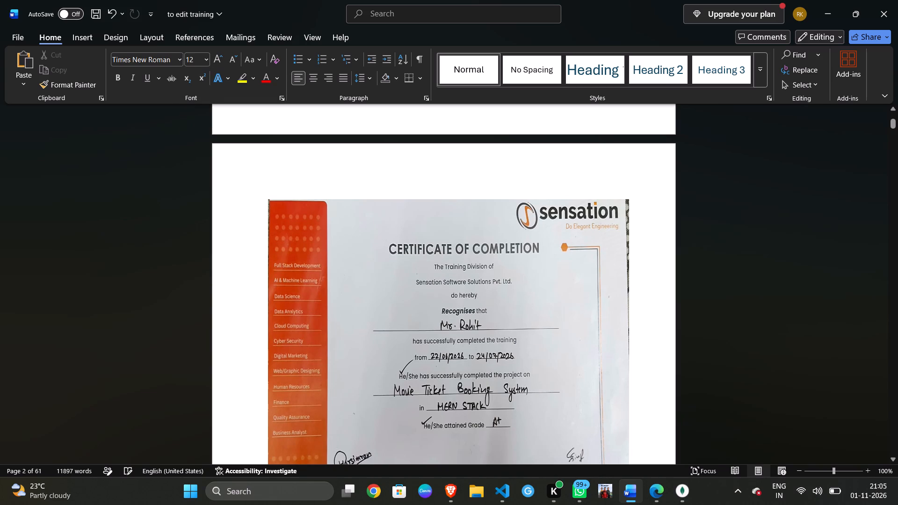
{"action": "left_click", "coordinate": [290, 173]}
{"action": "type", "text": "certificate og"}
{"action": "key", "text": "space"}
{"action": "key", "text": "BackSpace"}
{"action": "key", "text": "BackSpace"}
{"action": "type", "text": "f comple"}
{"action": "key", "text": "BackSpace"}
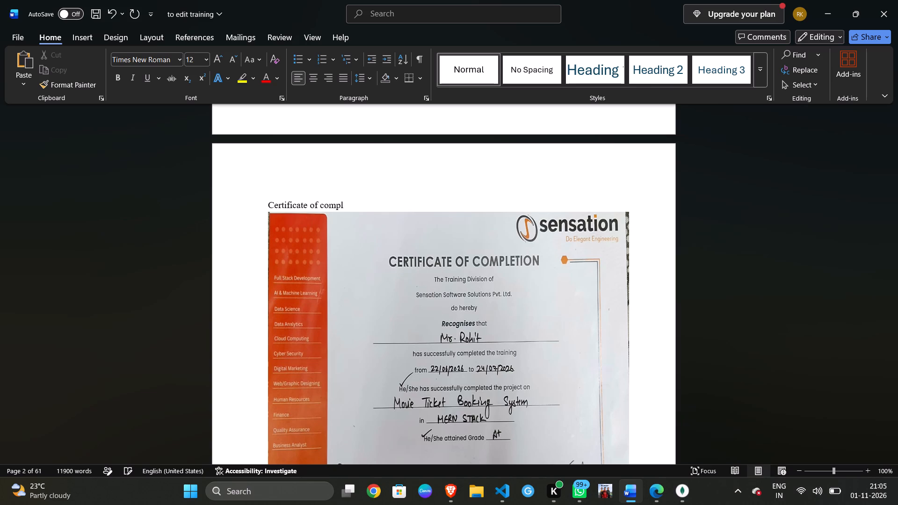
{"action": "key", "text": "e"}
{"action": "key", "text": "BackSpace"}
{"action": "key", "text": "BackSpace"}
{"action": "type", "text": "eletion"}
{"action": "left_click_drag", "start_coordinate": [377, 204], "coordinate": [262, 202]}
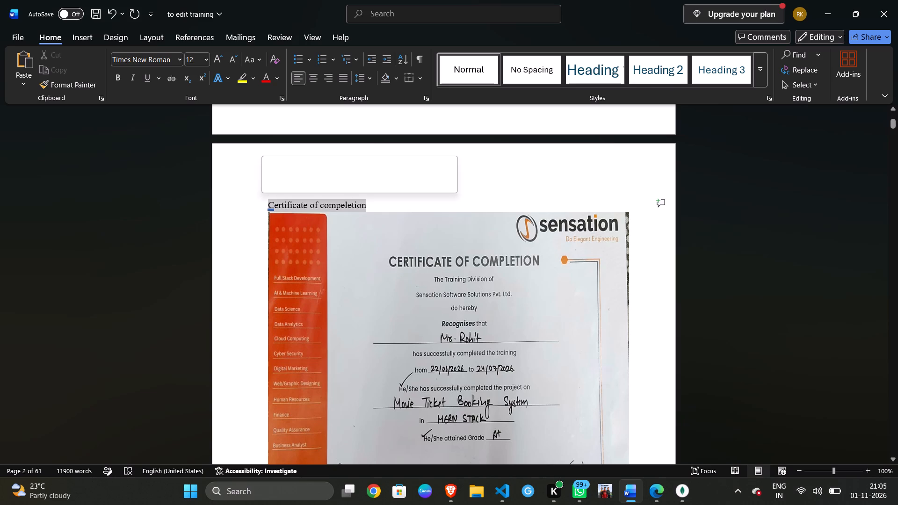
{"action": "left_click", "coordinate": [312, 81]}
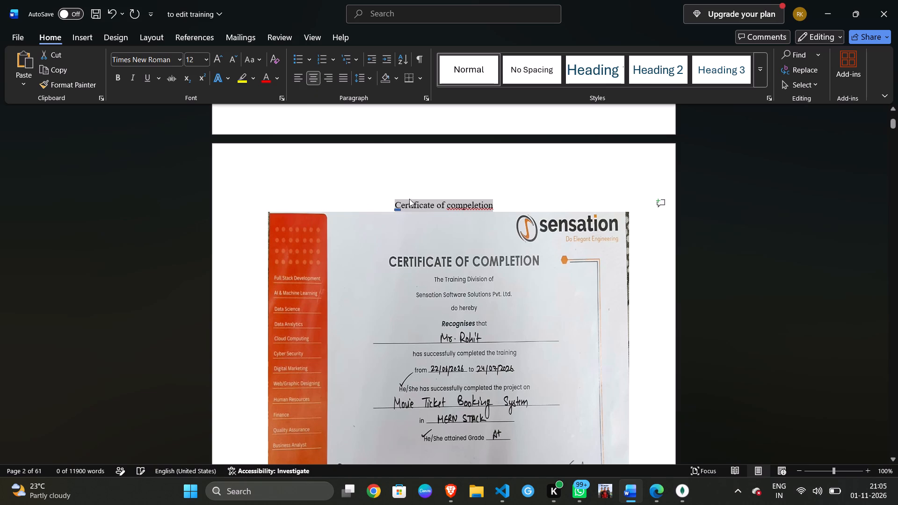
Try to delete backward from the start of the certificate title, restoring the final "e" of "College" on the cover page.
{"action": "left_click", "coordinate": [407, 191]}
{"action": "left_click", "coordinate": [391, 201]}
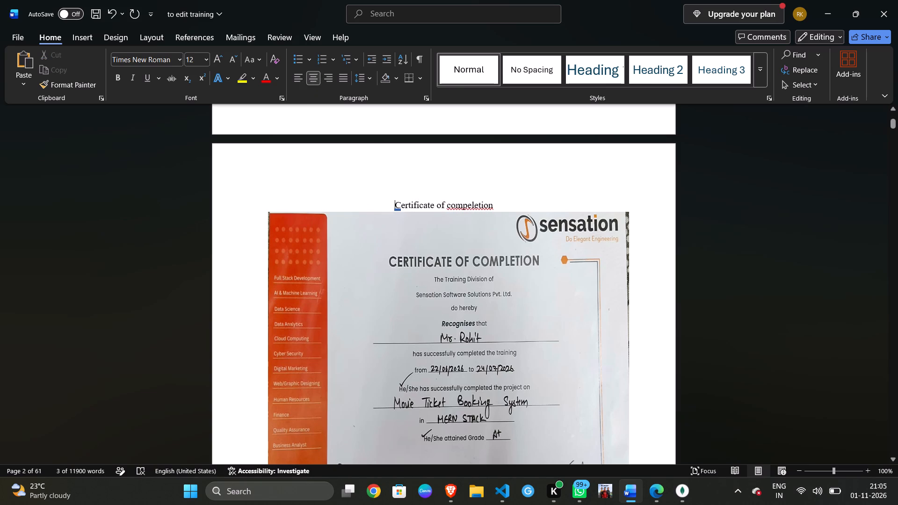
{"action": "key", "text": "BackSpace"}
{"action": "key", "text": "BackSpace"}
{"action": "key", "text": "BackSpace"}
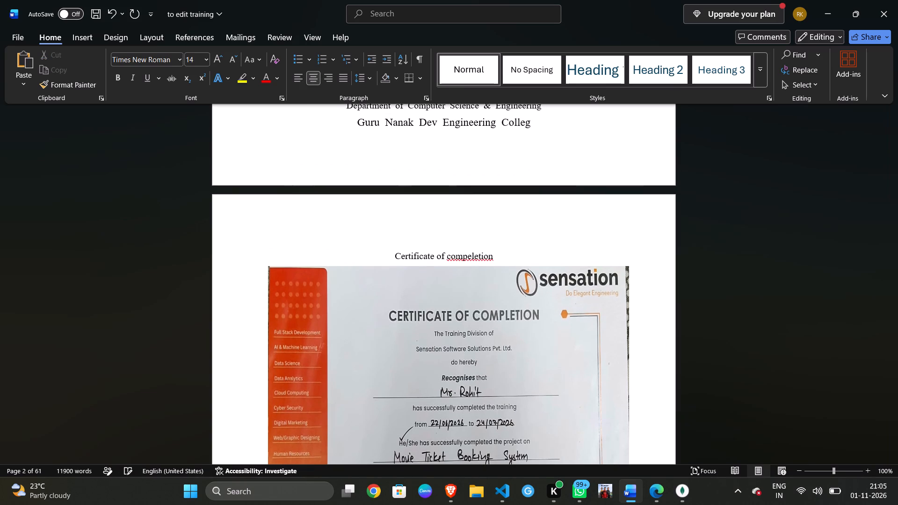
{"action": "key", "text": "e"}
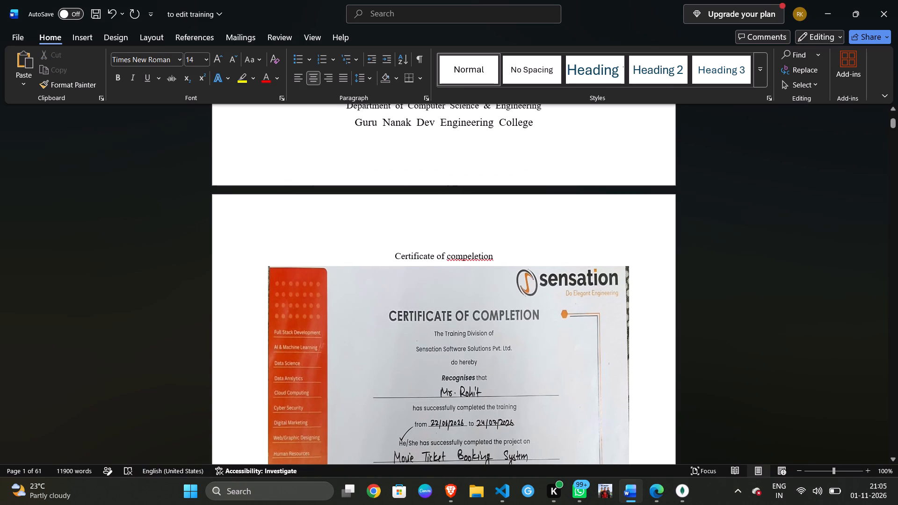
Add two blank lines between the certificate title and the picture.
{"action": "left_click", "coordinate": [523, 257]}
{"action": "key", "text": "Return"}
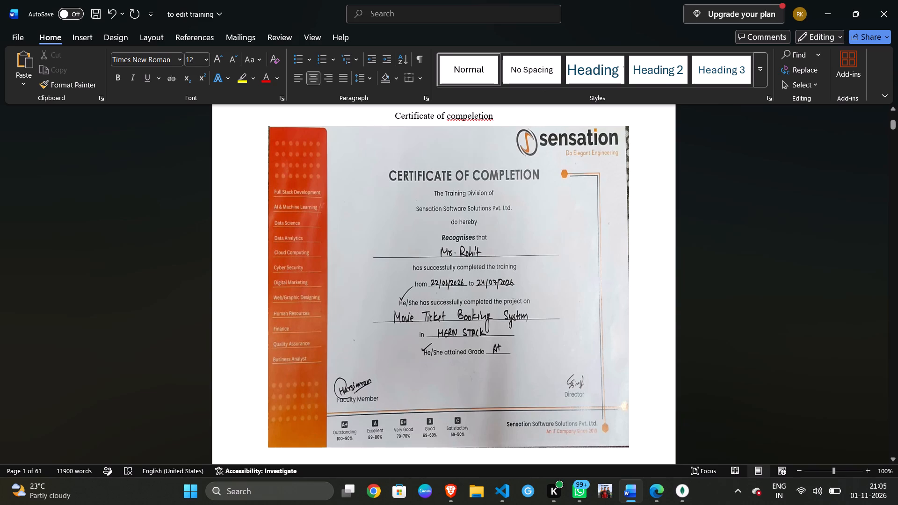
{"action": "left_click", "coordinate": [500, 114]}
{"action": "key", "text": "Return"}
{"action": "key", "text": "Return"}
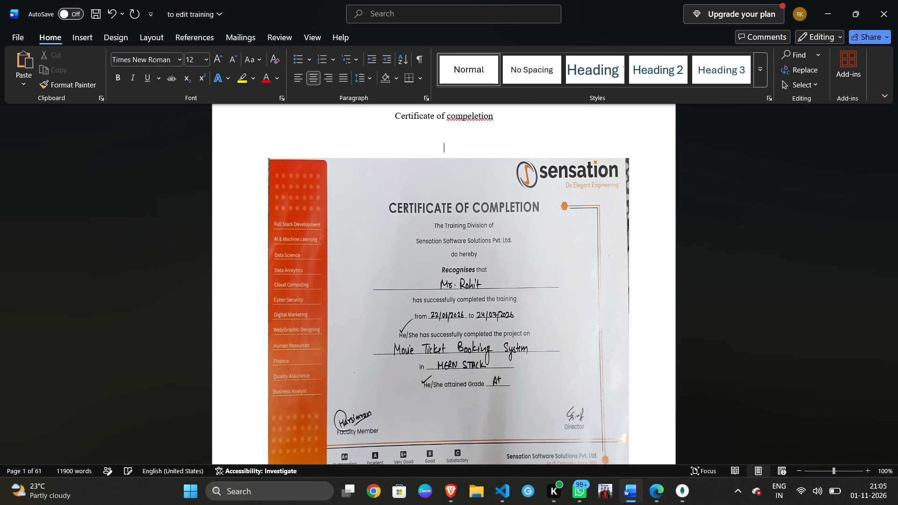
Format the certificate title as bold with a font size of 16.
{"action": "scroll", "coordinate": [500, 114], "scroll_direction": "up", "scroll_amount": 1}
{"action": "left_click_drag", "start_coordinate": [513, 179], "coordinate": [352, 174]}
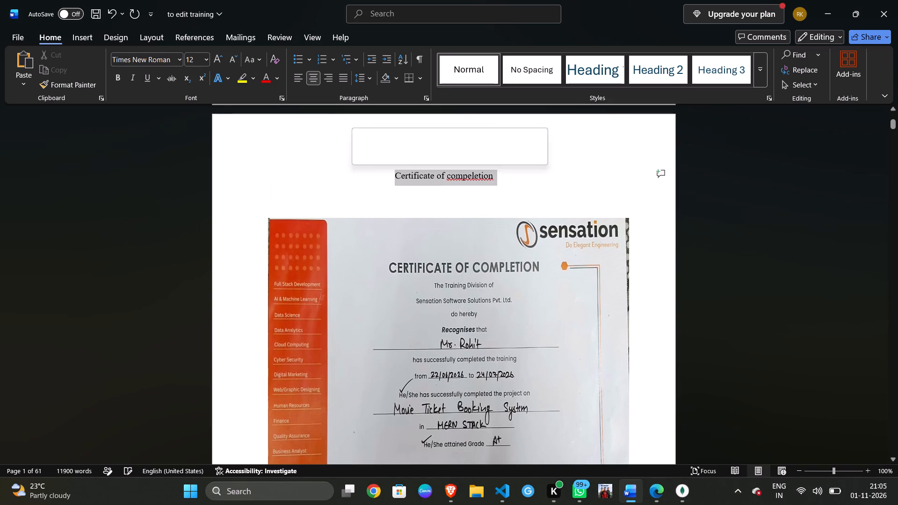
{"action": "left_click", "coordinate": [204, 61]}
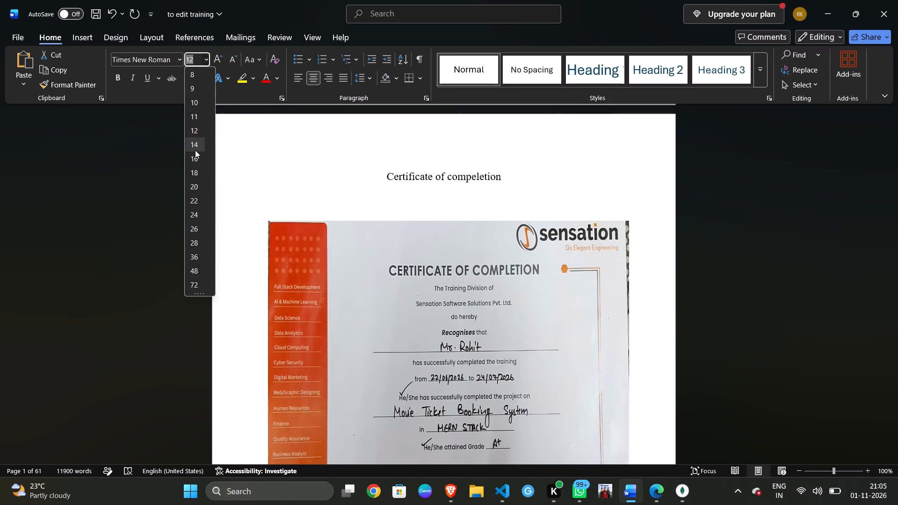
{"action": "left_click", "coordinate": [197, 158]}
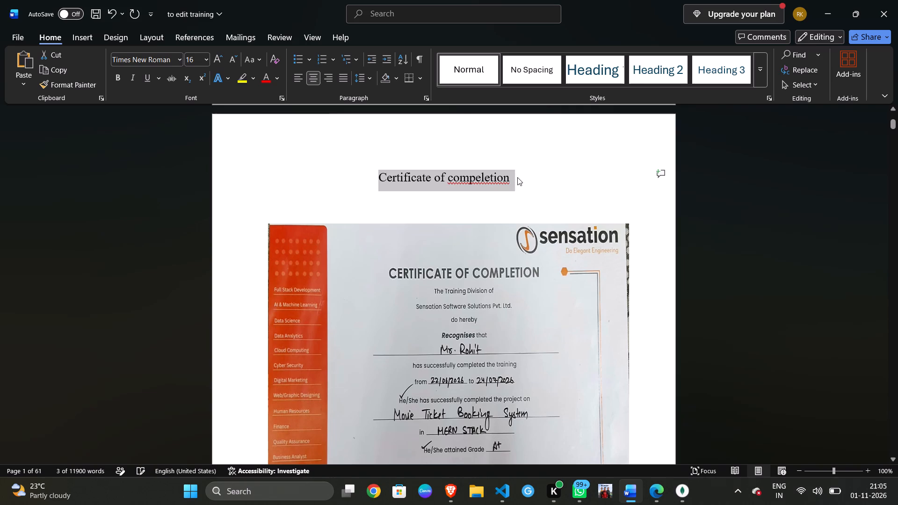
{"action": "left_click", "coordinate": [120, 79]}
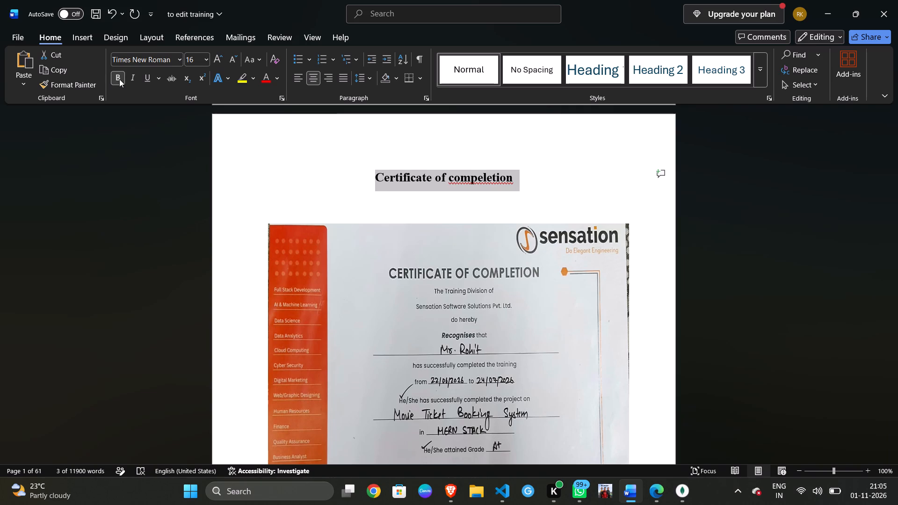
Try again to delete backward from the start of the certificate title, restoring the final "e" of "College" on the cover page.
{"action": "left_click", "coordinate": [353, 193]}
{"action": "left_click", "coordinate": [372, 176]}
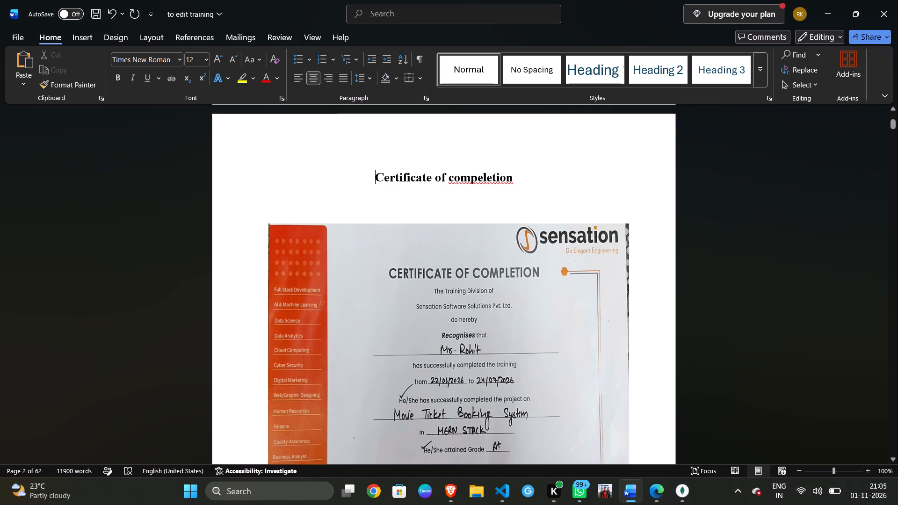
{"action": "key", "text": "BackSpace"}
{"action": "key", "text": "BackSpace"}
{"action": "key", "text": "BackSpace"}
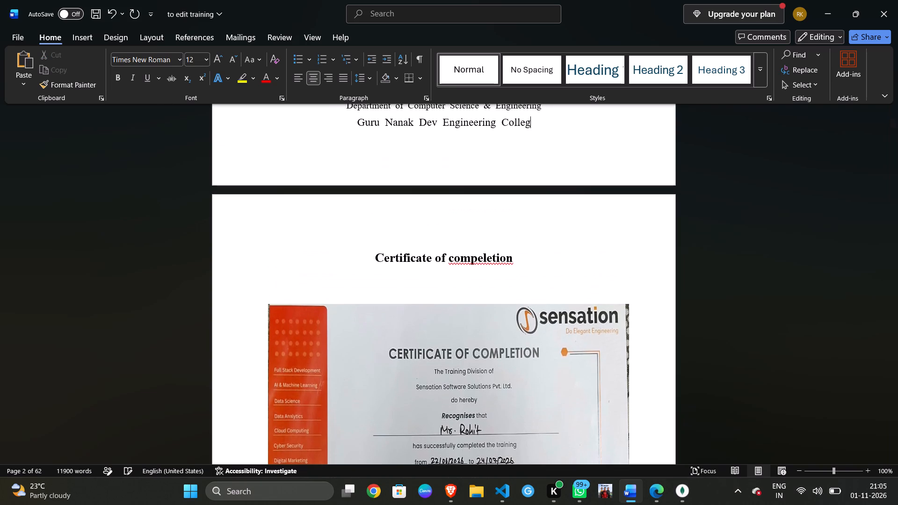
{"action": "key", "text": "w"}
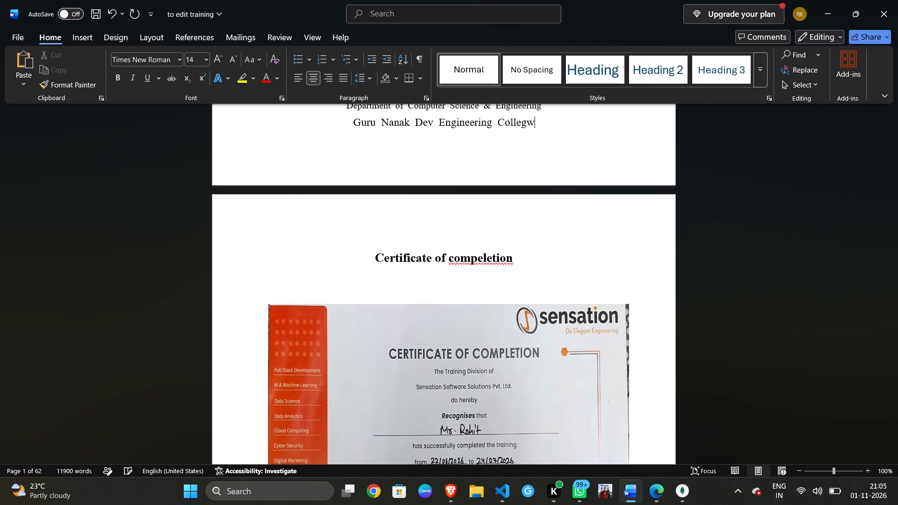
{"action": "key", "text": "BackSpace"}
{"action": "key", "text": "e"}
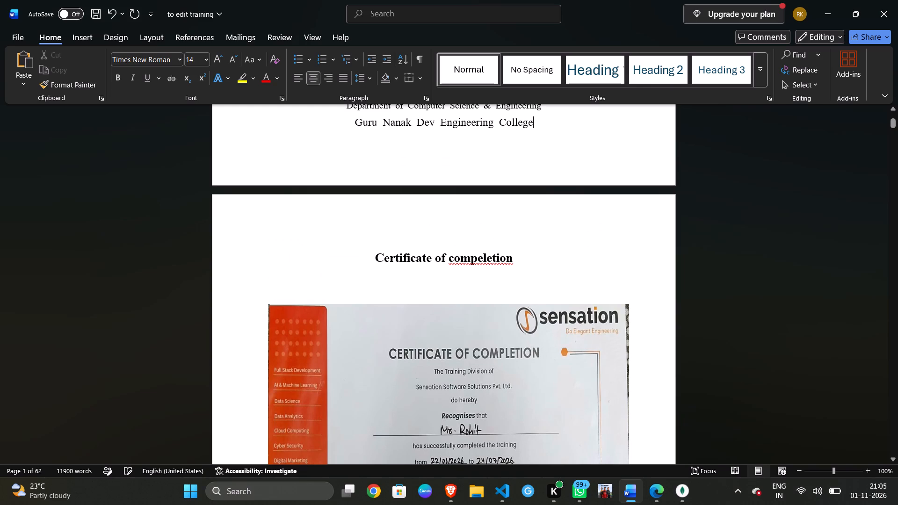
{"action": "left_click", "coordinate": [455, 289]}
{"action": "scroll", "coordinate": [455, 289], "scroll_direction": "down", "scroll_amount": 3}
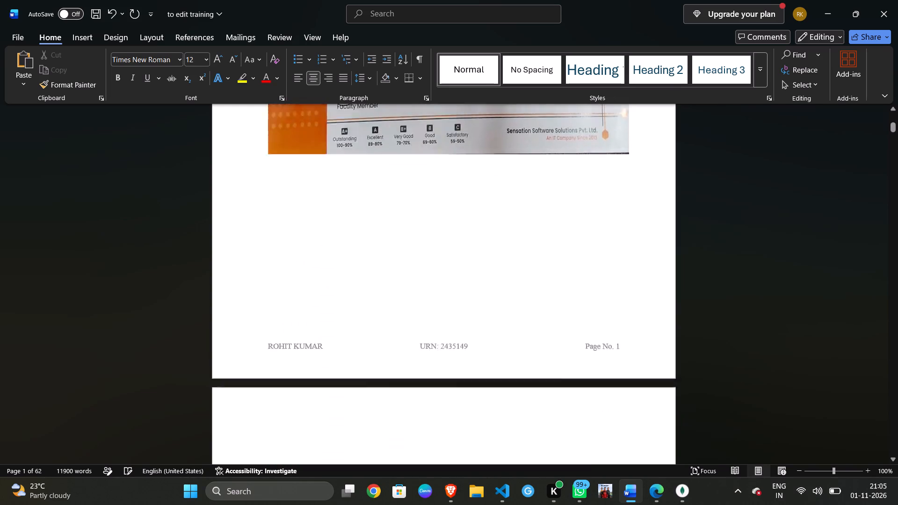
Remove the extra blank lines above the "CANDIDATE'S DECLARATION" heading, keeping it at the top of the page after the certificate.
{"action": "scroll", "coordinate": [455, 289], "scroll_direction": "down", "scroll_amount": 4}
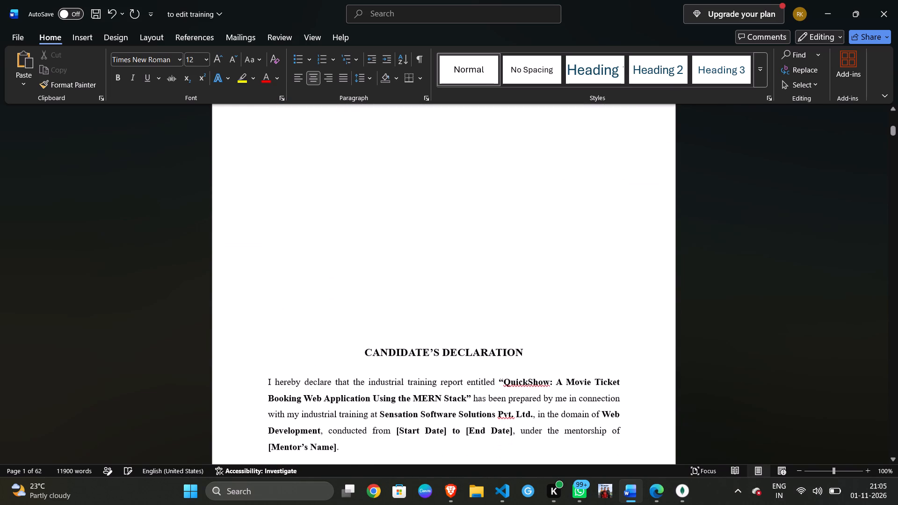
{"action": "left_click", "coordinate": [363, 334]}
{"action": "key", "text": "BackSpace"}
{"action": "key", "text": "BackSpace"}
{"action": "key", "text": "BackSpace"}
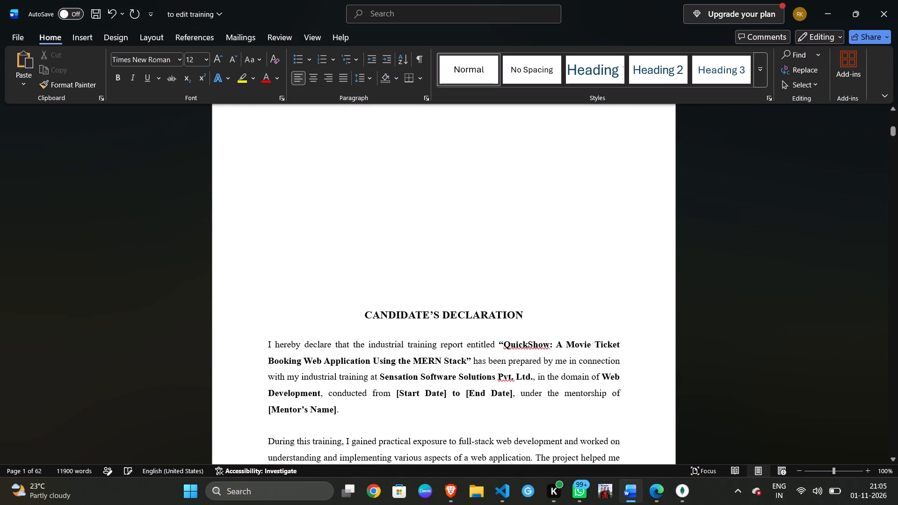
{"action": "key", "text": "BackSpace"}
{"action": "key", "text": "BackSpace"}
{"action": "key", "text": "BackSpace"}
{"action": "key", "text": "BackSpace"}
{"action": "key", "text": "BackSpace"}
{"action": "key", "text": "BackSpace"}
{"action": "key", "text": "BackSpace"}
{"action": "key", "text": "BackSpace"}
{"action": "key", "text": "BackSpace"}
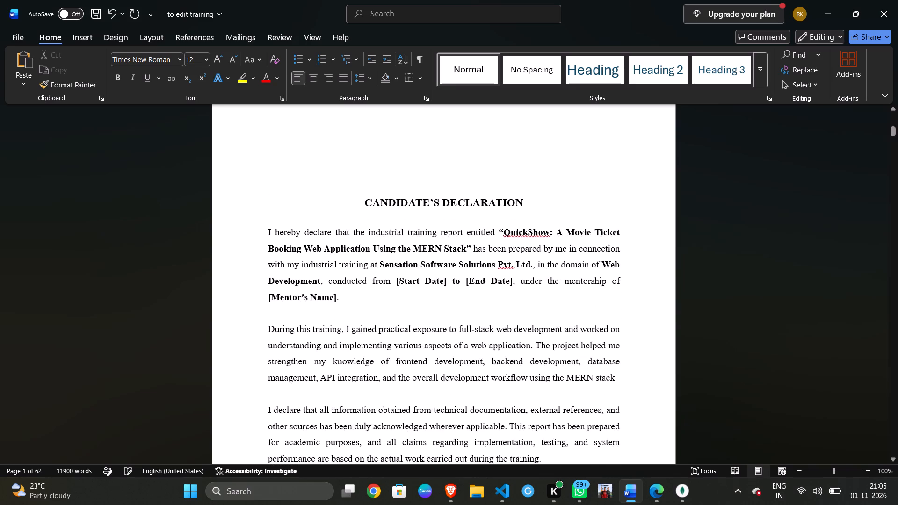
{"action": "key", "text": "BackSpace"}
{"action": "key", "text": "BackSpace"}
{"action": "key", "text": "BackSpace"}
{"action": "key", "text": "BackSpace"}
{"action": "key", "text": "BackSpace"}
{"action": "scroll", "coordinate": [351, 213], "scroll_direction": "up", "scroll_amount": 1}
{"action": "key", "text": "BackSpace"}
{"action": "key", "text": "BackSpace"}
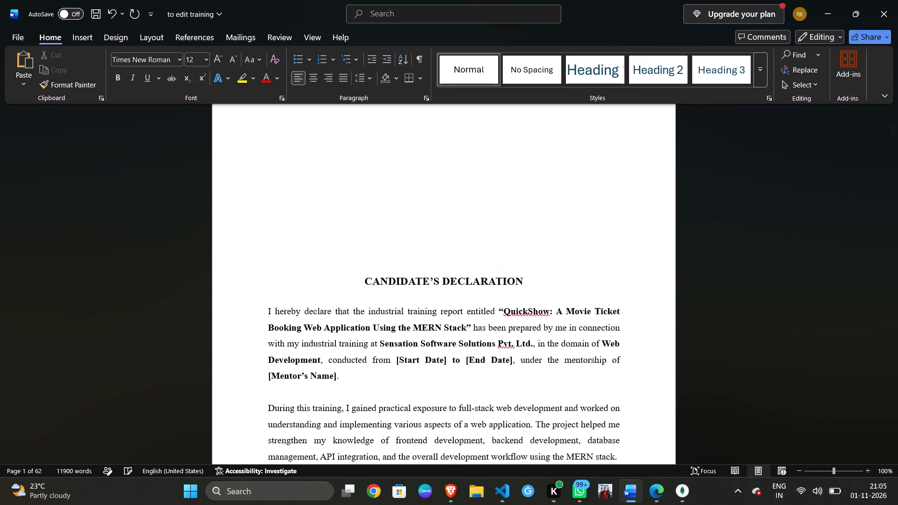
{"action": "key", "text": "BackSpace"}
{"action": "key", "text": "BackSpace"}
{"action": "key", "text": "BackSpace"}
{"action": "key", "text": "BackSpace"}
{"action": "key", "text": "BackSpace"}
{"action": "key", "text": "BackSpace"}
{"action": "key", "text": "BackSpace"}
{"action": "key", "text": "BackSpace"}
{"action": "key", "text": "BackSpace"}
{"action": "key", "text": "BackSpace"}
{"action": "scroll", "coordinate": [351, 213], "scroll_direction": "up", "scroll_amount": 1}
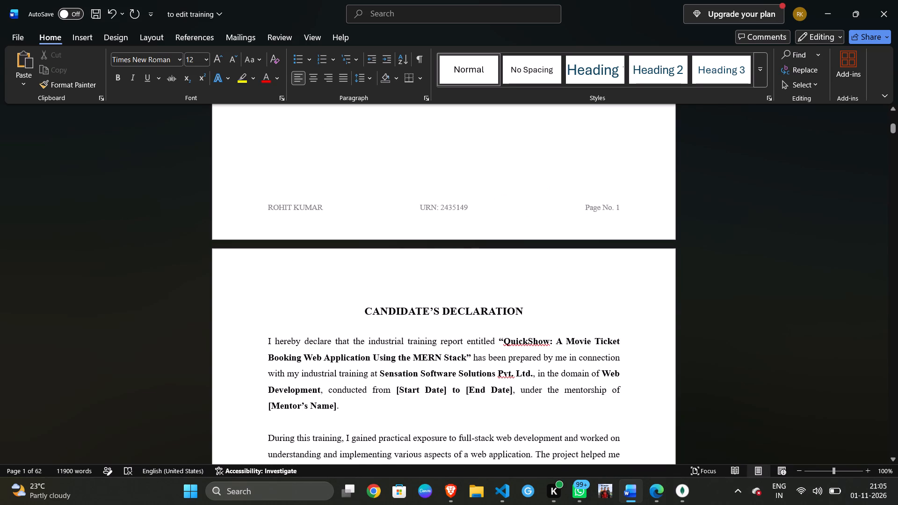
{"action": "key", "text": "BackSpace"}
{"action": "key", "text": "Return"}
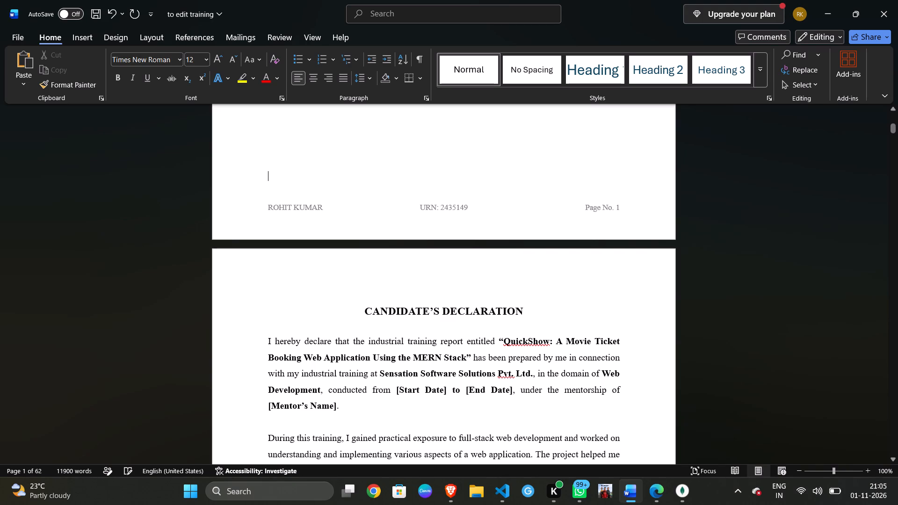
Remove the extra blank lines above the "ABSTRACT" heading while keeping it at the top of its own page.
{"action": "scroll", "coordinate": [421, 328], "scroll_direction": "down", "scroll_amount": 2}
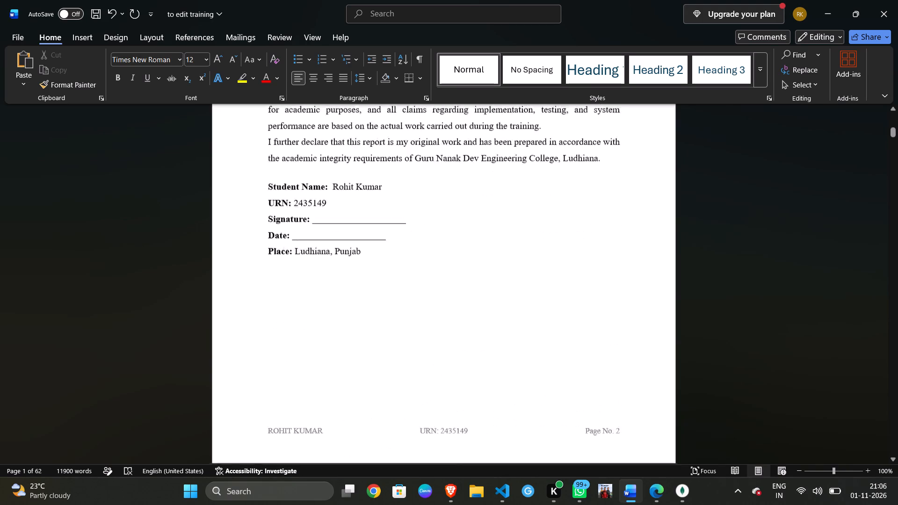
{"action": "scroll", "coordinate": [421, 328], "scroll_direction": "down", "scroll_amount": 4}
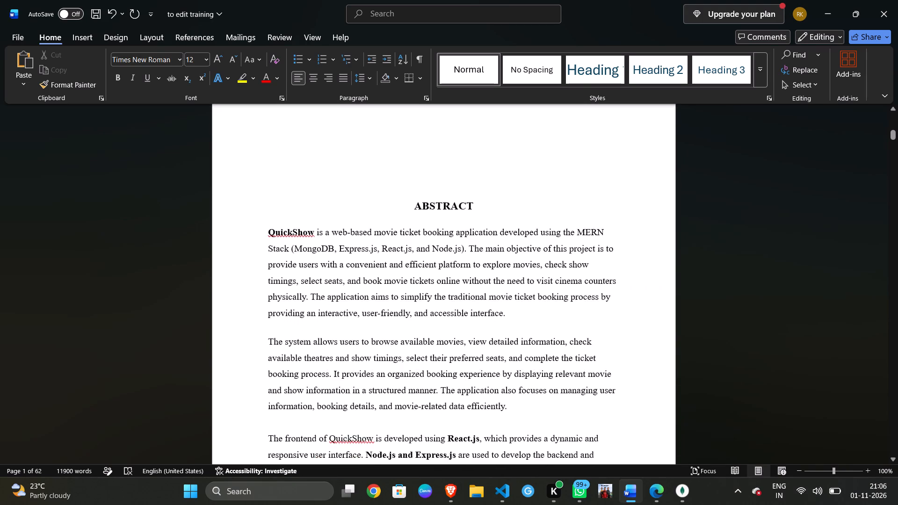
{"action": "left_click", "coordinate": [420, 270]}
{"action": "key", "text": "BackSpace"}
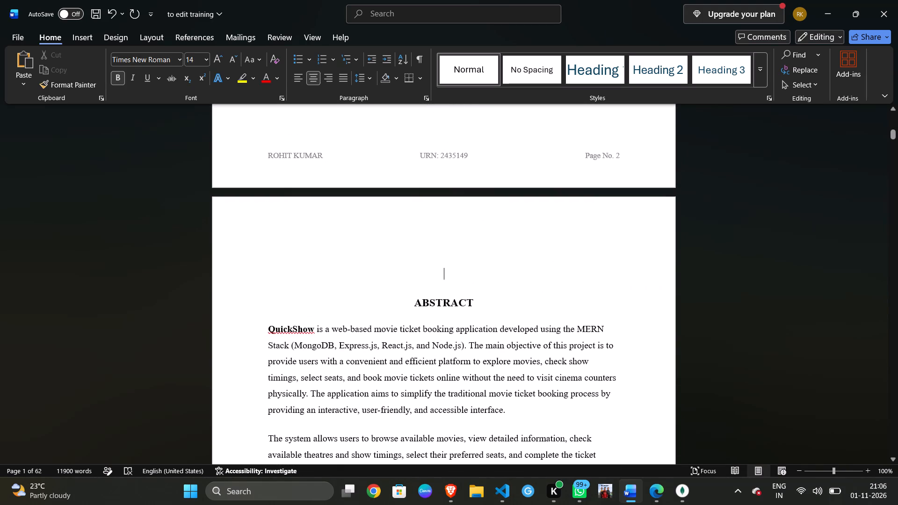
{"action": "key", "text": "BackSpace"}
{"action": "left_click", "coordinate": [433, 261]}
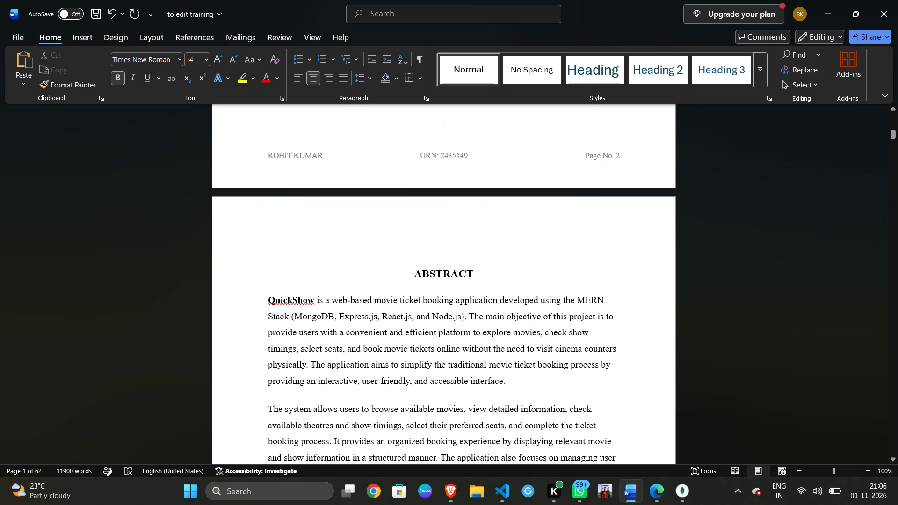
{"action": "key", "text": "BackSpace"}
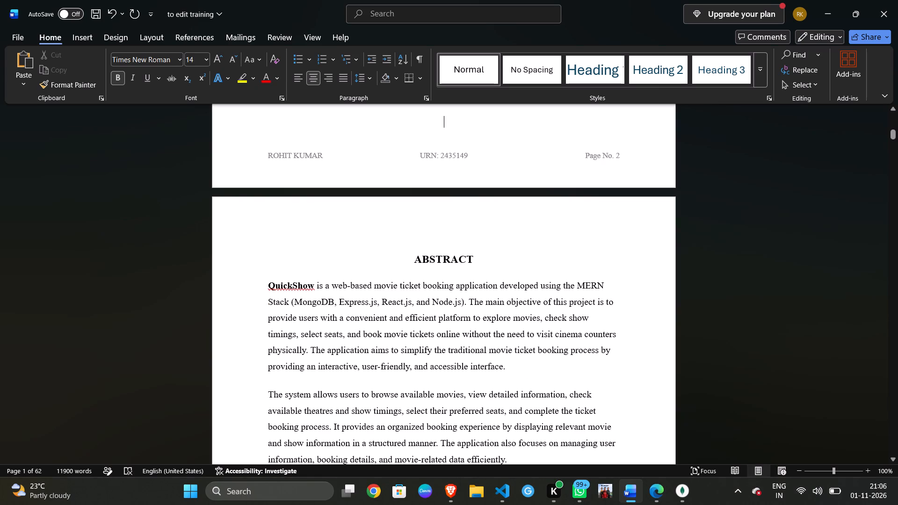
{"action": "left_click", "coordinate": [416, 239]}
{"action": "key", "text": "BackSpace"}
{"action": "key", "text": "Return"}
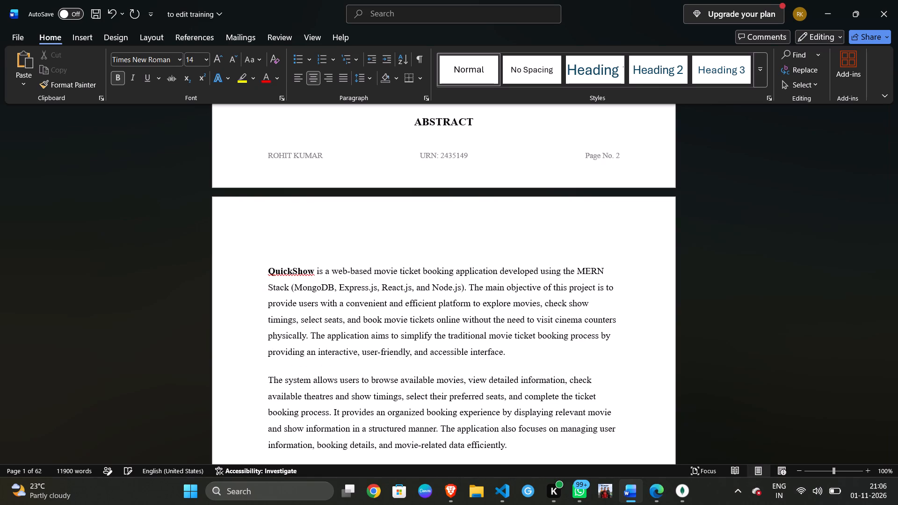
Insert three blank lines before the "ORGANIZATION PROFILE" heading to move it to the top of the following page.
{"action": "scroll", "coordinate": [423, 289], "scroll_direction": "down", "scroll_amount": 4}
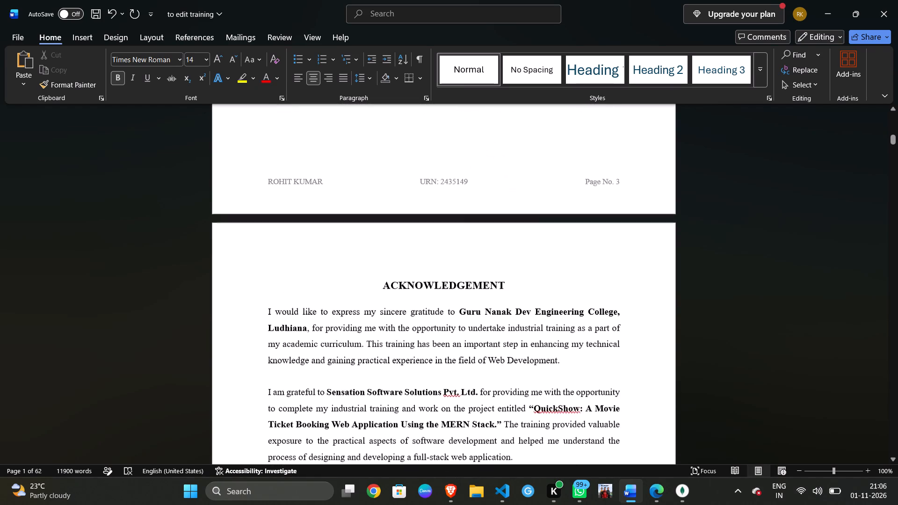
{"action": "scroll", "coordinate": [423, 289], "scroll_direction": "down", "scroll_amount": 3}
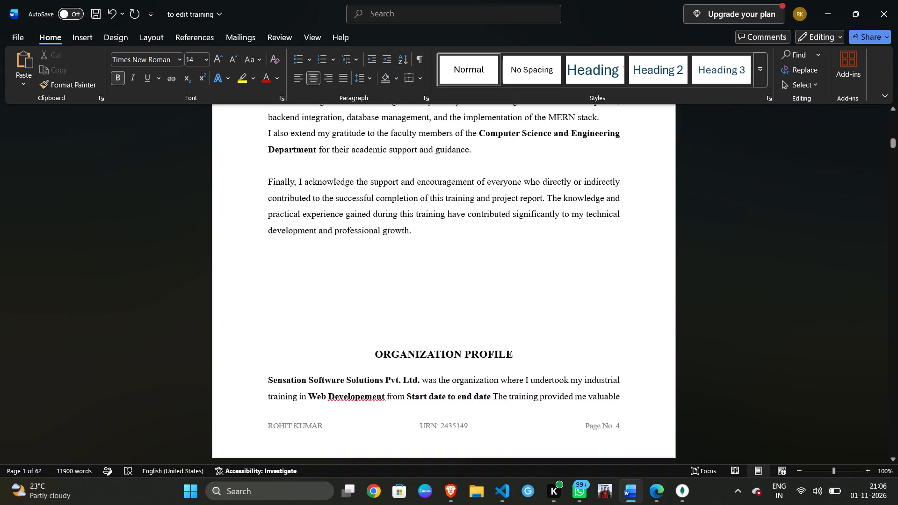
{"action": "scroll", "coordinate": [423, 289], "scroll_direction": "down", "scroll_amount": 2}
{"action": "left_click", "coordinate": [368, 214]}
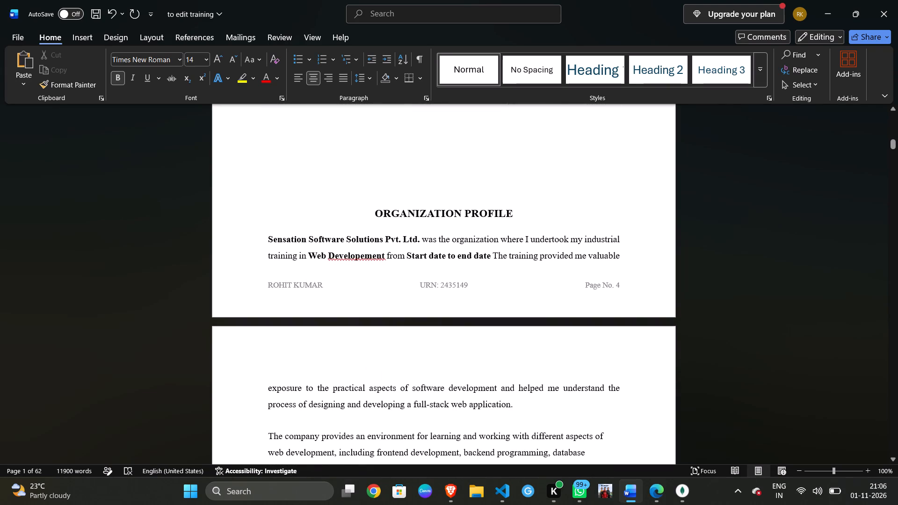
{"action": "key", "text": "Return"}
{"action": "key", "text": "Return"}
{"action": "key", "text": "Return"}
Review the page layout from the Abstract through the Organization Profile, including the mentor entry in the Training Details table.
{"action": "scroll", "coordinate": [368, 214], "scroll_direction": "up", "scroll_amount": 1}
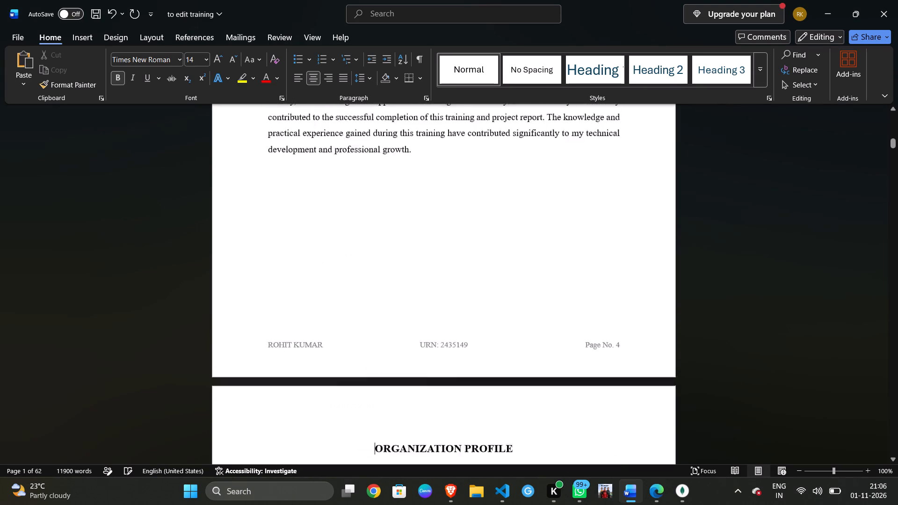
{"action": "scroll", "coordinate": [368, 214], "scroll_direction": "up", "scroll_amount": 4}
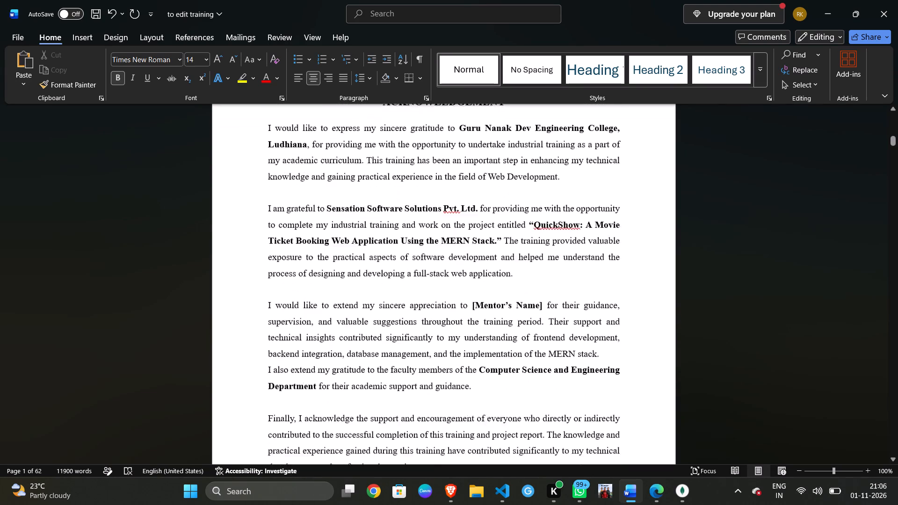
{"action": "scroll", "coordinate": [368, 214], "scroll_direction": "up", "scroll_amount": 5}
{"action": "scroll", "coordinate": [368, 214], "scroll_direction": "down", "scroll_amount": 1}
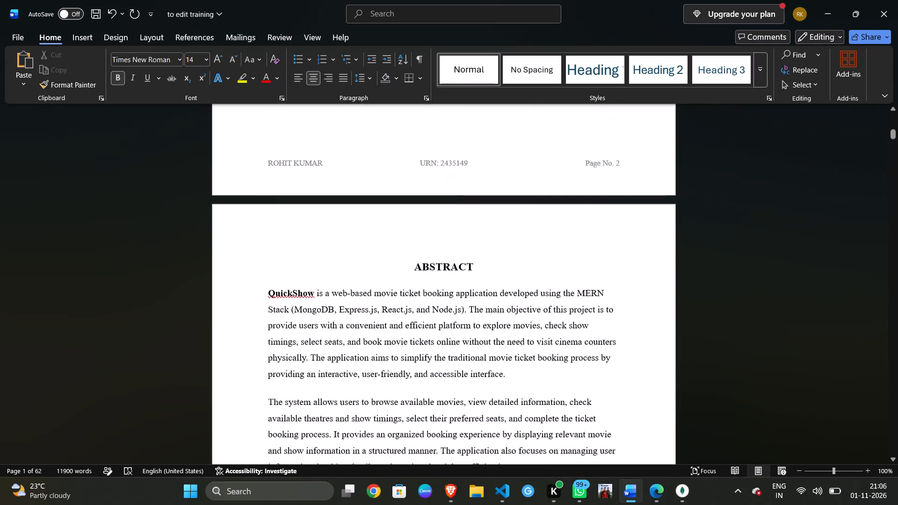
{"action": "scroll", "coordinate": [368, 214], "scroll_direction": "down", "scroll_amount": 4}
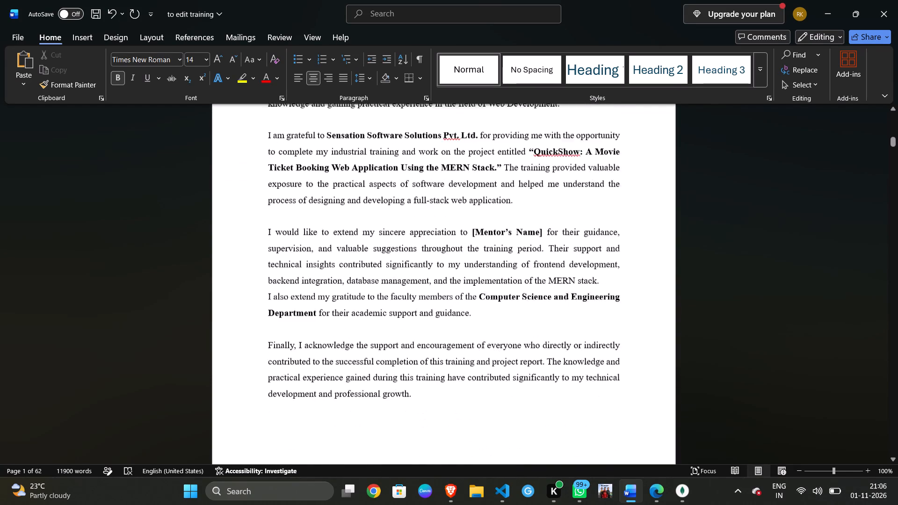
{"action": "scroll", "coordinate": [368, 214], "scroll_direction": "down", "scroll_amount": 4}
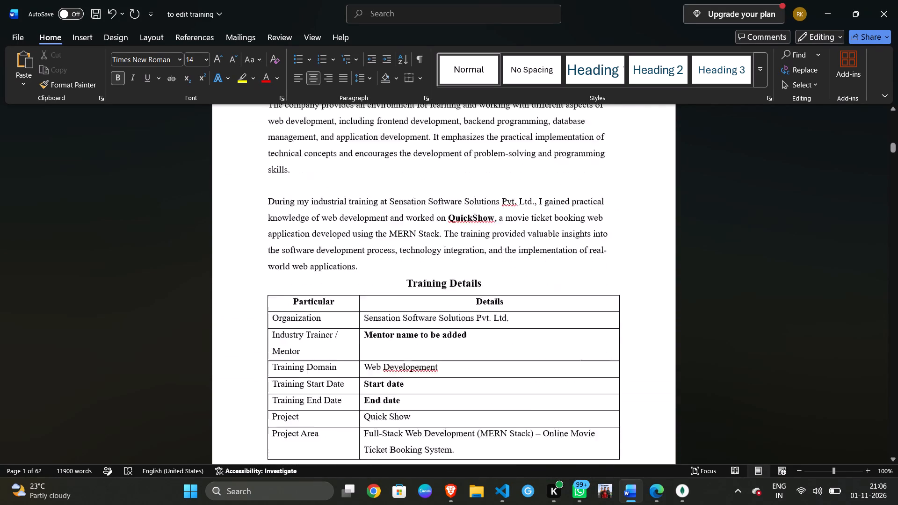
{"action": "scroll", "coordinate": [368, 214], "scroll_direction": "down", "scroll_amount": 1}
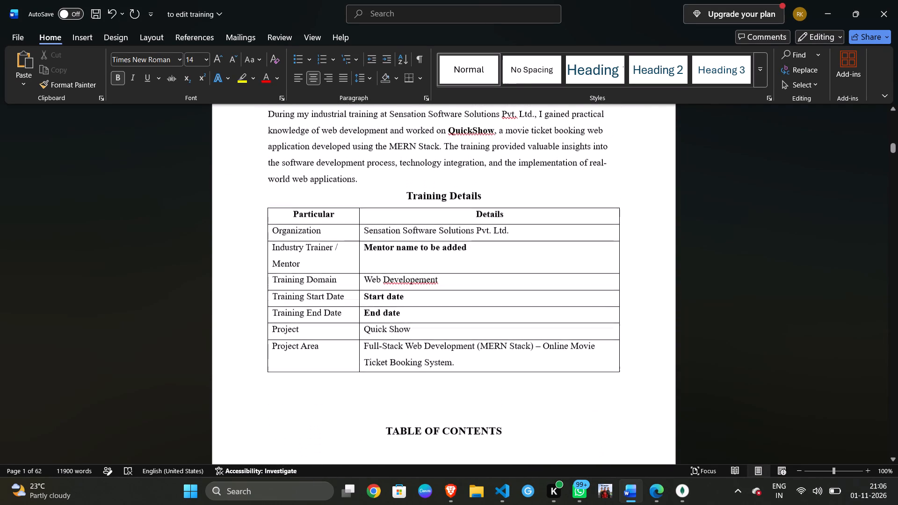
{"action": "left_click", "coordinate": [475, 250]}
{"action": "scroll", "coordinate": [475, 250], "scroll_direction": "up", "scroll_amount": 2}
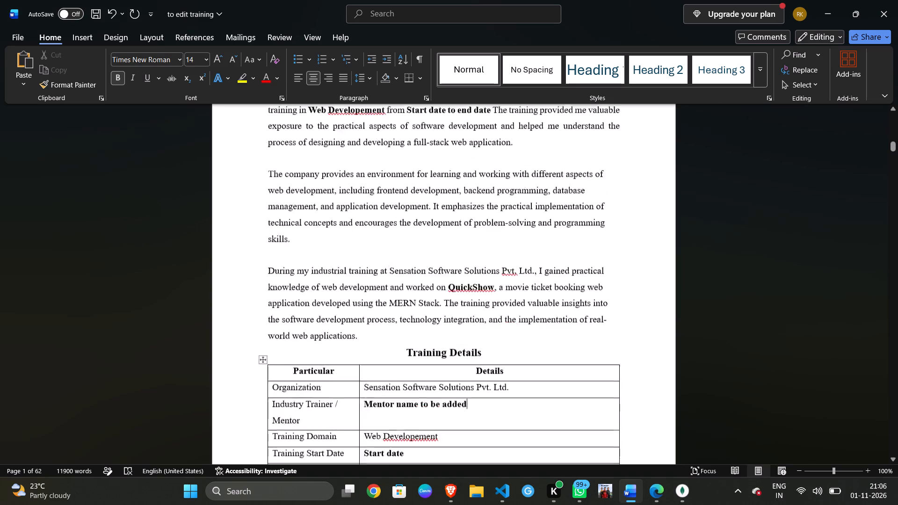
{"action": "scroll", "coordinate": [475, 250], "scroll_direction": "up", "scroll_amount": 5}
{"action": "scroll", "coordinate": [475, 250], "scroll_direction": "down", "scroll_amount": 3}
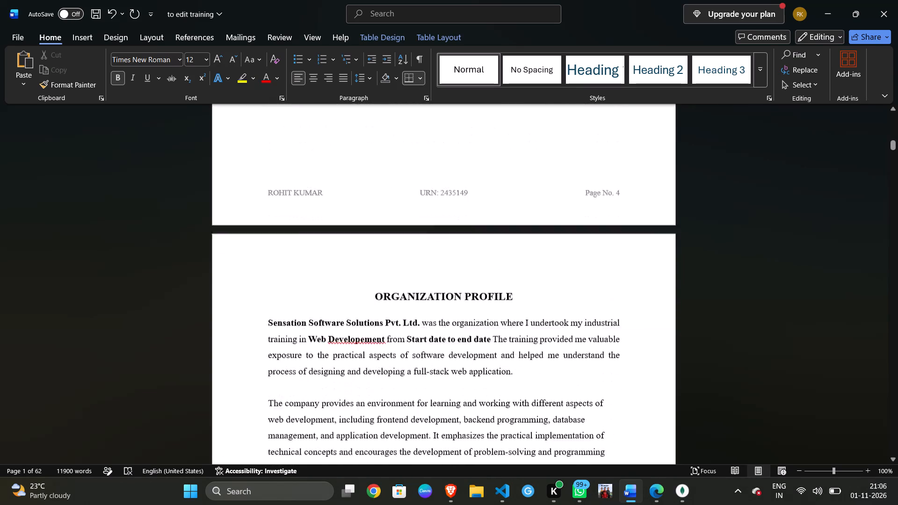
Examine the table of contents and the List of Figures, including the "ScriptIQ System" wording in the Figure 1.1 entry.
{"action": "scroll", "coordinate": [475, 250], "scroll_direction": "down", "scroll_amount": 5}
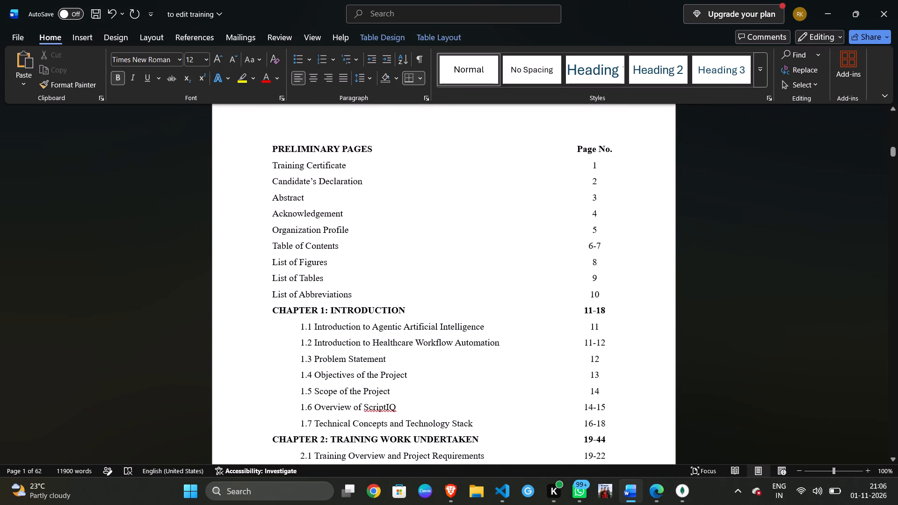
{"action": "scroll", "coordinate": [334, 244], "scroll_direction": "down", "scroll_amount": 1}
{"action": "scroll", "coordinate": [320, 241], "scroll_direction": "up", "scroll_amount": 3}
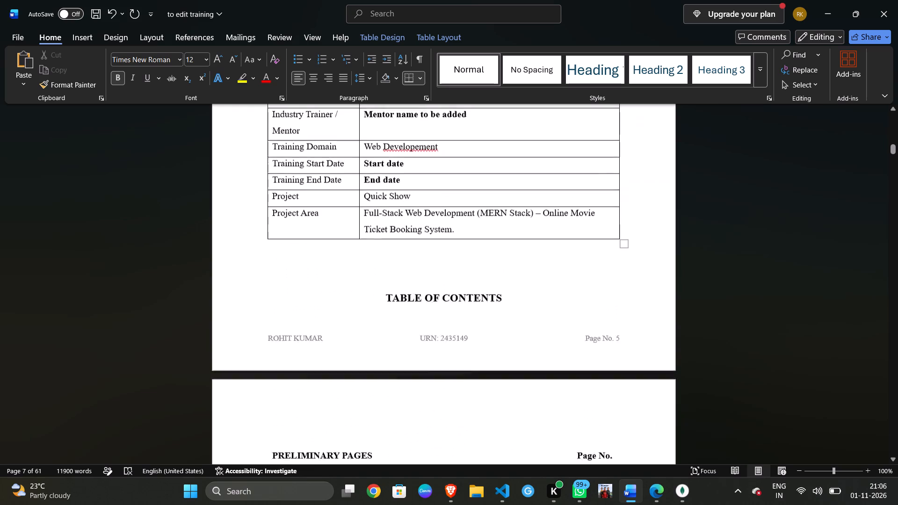
{"action": "scroll", "coordinate": [320, 241], "scroll_direction": "up", "scroll_amount": 2}
{"action": "scroll", "coordinate": [320, 241], "scroll_direction": "down", "scroll_amount": 2}
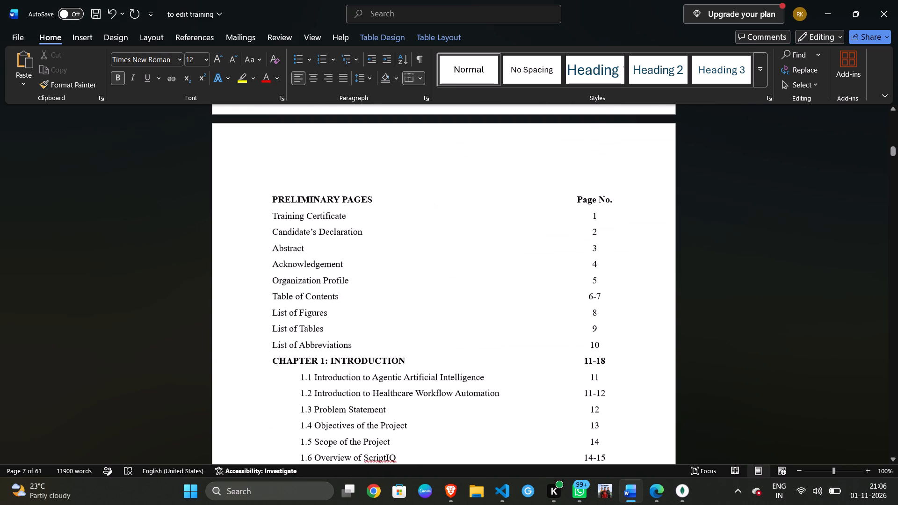
{"action": "scroll", "coordinate": [520, 292], "scroll_direction": "down", "scroll_amount": 4}
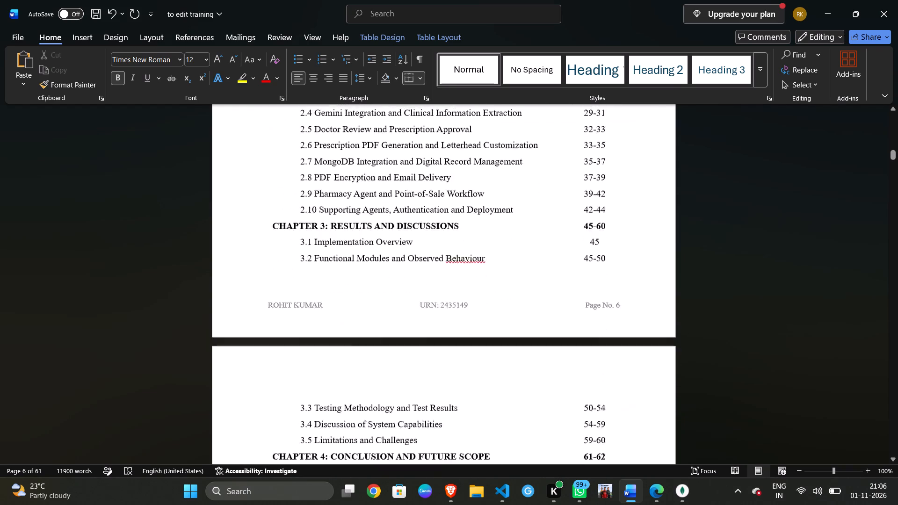
{"action": "scroll", "coordinate": [520, 292], "scroll_direction": "down", "scroll_amount": 2}
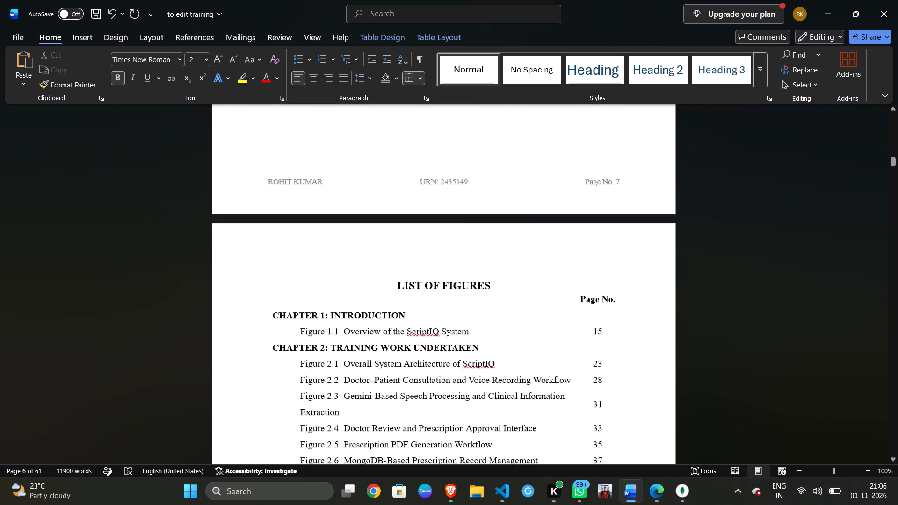
{"action": "scroll", "coordinate": [520, 292], "scroll_direction": "down", "scroll_amount": 1}
{"action": "left_click_drag", "start_coordinate": [475, 333], "coordinate": [471, 333]}
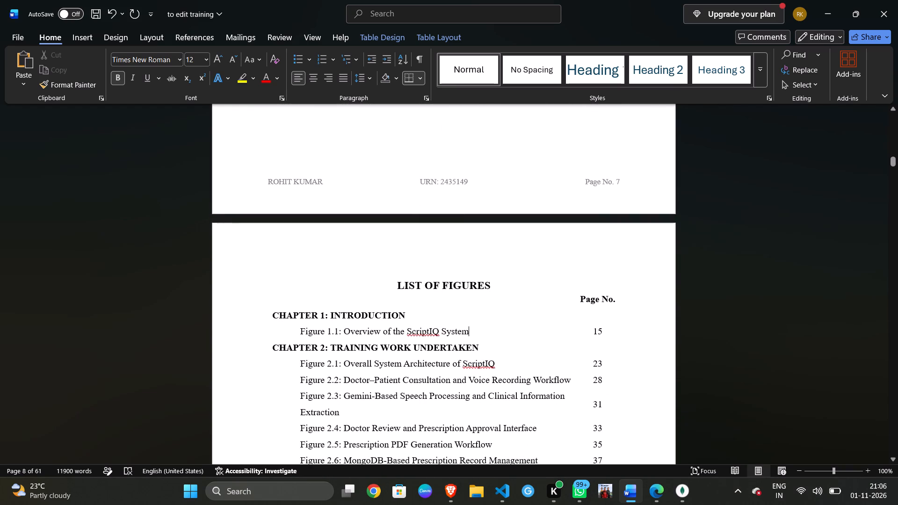
{"action": "left_click_drag", "start_coordinate": [471, 333], "coordinate": [417, 332]}
{"action": "left_click", "coordinate": [493, 325]}
Review the pages from the List of Figures and abbreviations through section 1.3 Problem Statement of Chapter 1.
{"action": "scroll", "coordinate": [493, 325], "scroll_direction": "down", "scroll_amount": 1}
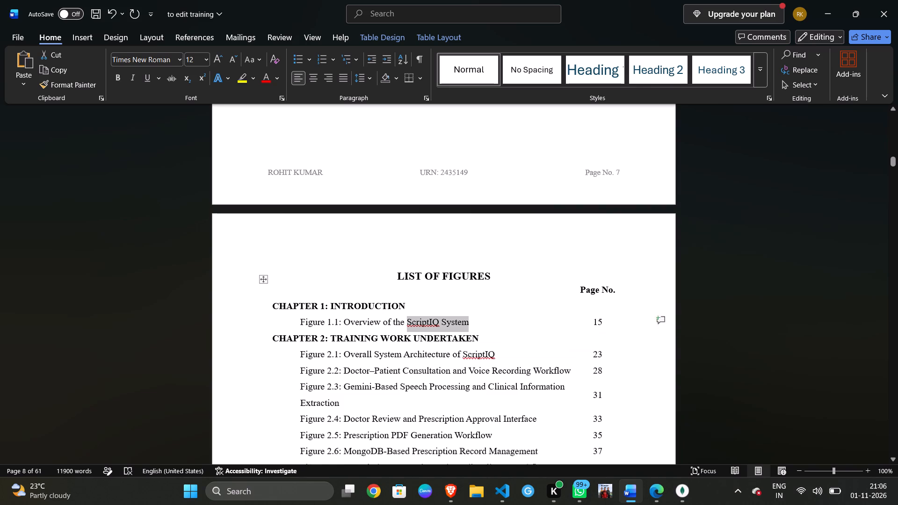
{"action": "scroll", "coordinate": [493, 325], "scroll_direction": "down", "scroll_amount": 6}
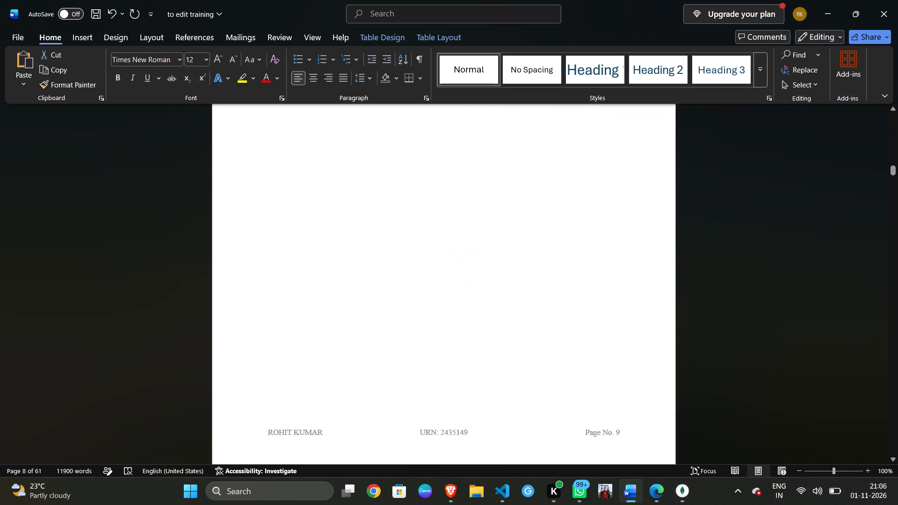
{"action": "scroll", "coordinate": [493, 325], "scroll_direction": "down", "scroll_amount": 6}
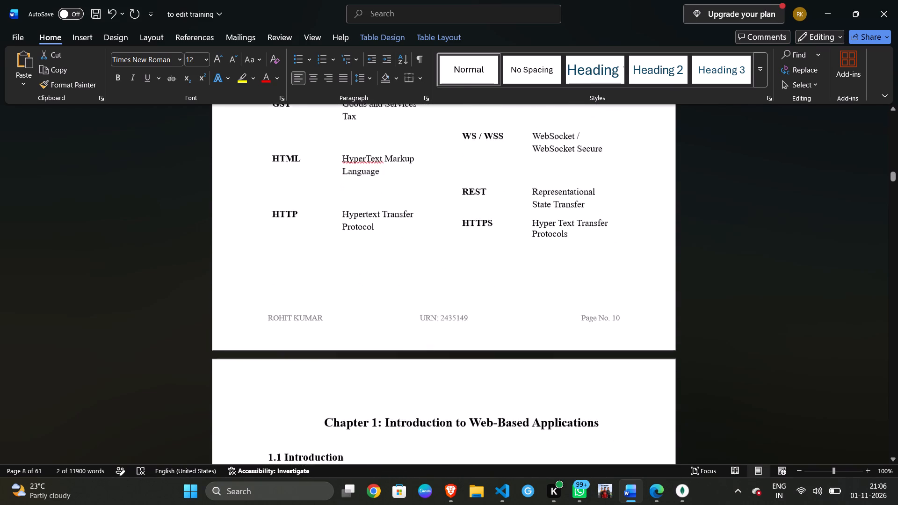
{"action": "scroll", "coordinate": [493, 325], "scroll_direction": "down", "scroll_amount": 2}
{"action": "scroll", "coordinate": [383, 313], "scroll_direction": "down", "scroll_amount": 3}
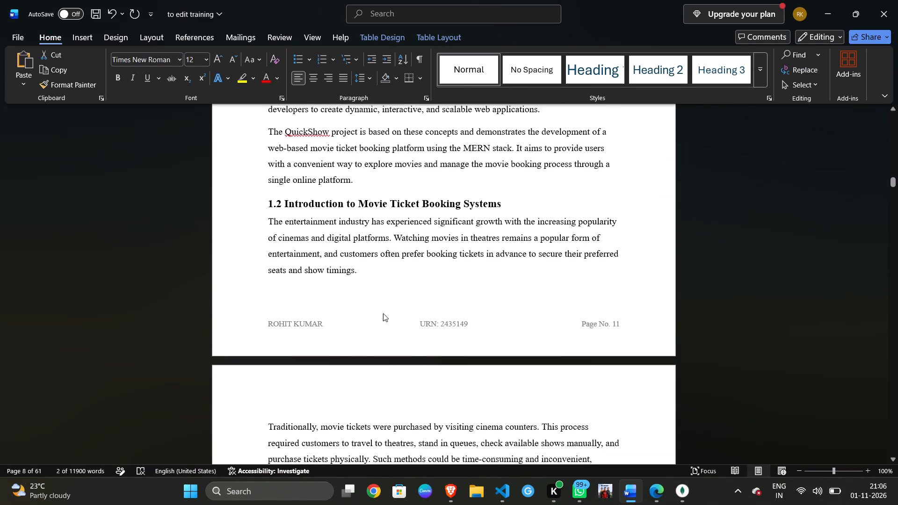
{"action": "scroll", "coordinate": [383, 313], "scroll_direction": "down", "scroll_amount": 2}
{"action": "right_click", "coordinate": [383, 313]}
{"action": "scroll", "coordinate": [383, 313], "scroll_direction": "up", "scroll_amount": 1}
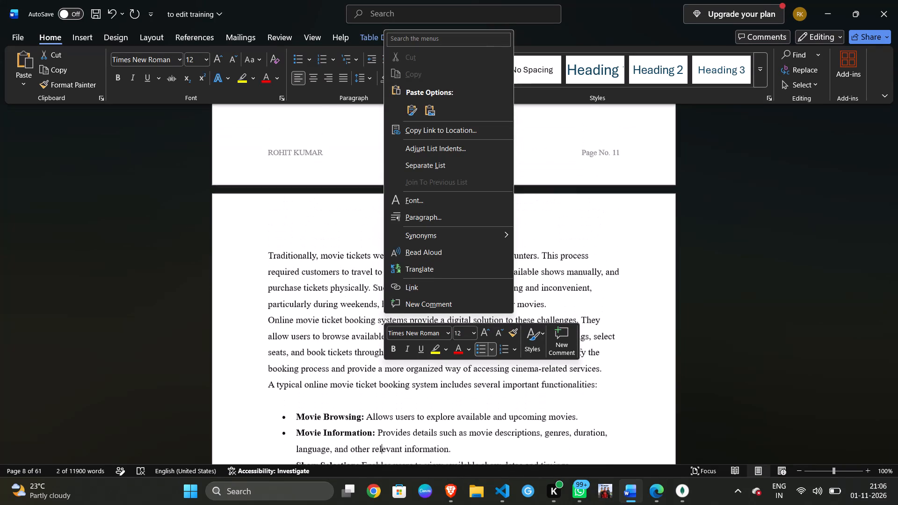
{"action": "scroll", "coordinate": [312, 337], "scroll_direction": "down", "scroll_amount": 3}
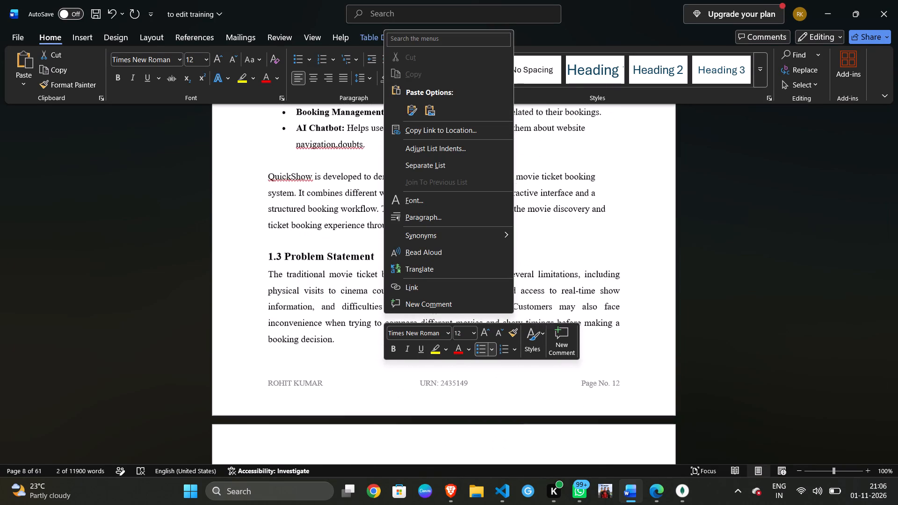
{"action": "scroll", "coordinate": [312, 337], "scroll_direction": "down", "scroll_amount": 2}
{"action": "left_click", "coordinate": [249, 361]}
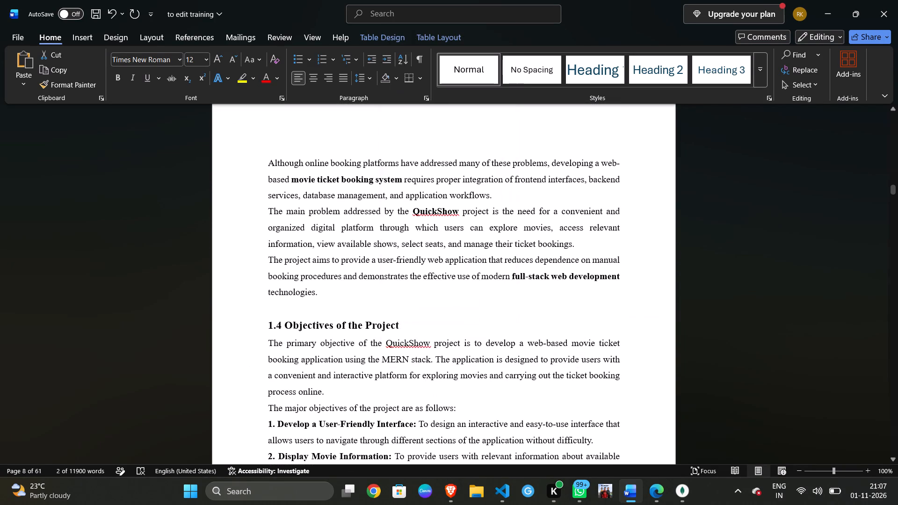
Review Chapter 1 from section 1.4 Objectives of the Project through the MERN Stack figure to the CRUD Operations table in section 1.7.
{"action": "scroll", "coordinate": [249, 361], "scroll_direction": "down", "scroll_amount": 5}
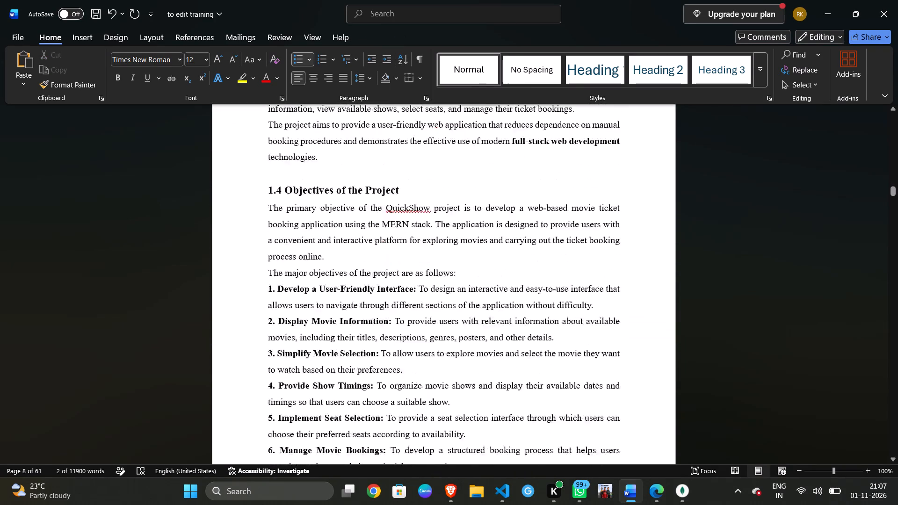
{"action": "scroll", "coordinate": [249, 361], "scroll_direction": "down", "scroll_amount": 5}
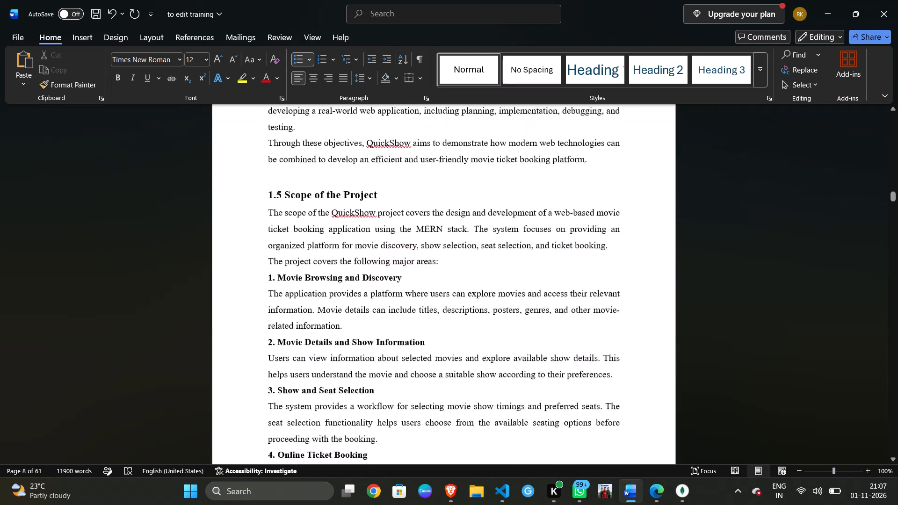
{"action": "scroll", "coordinate": [249, 361], "scroll_direction": "down", "scroll_amount": 4}
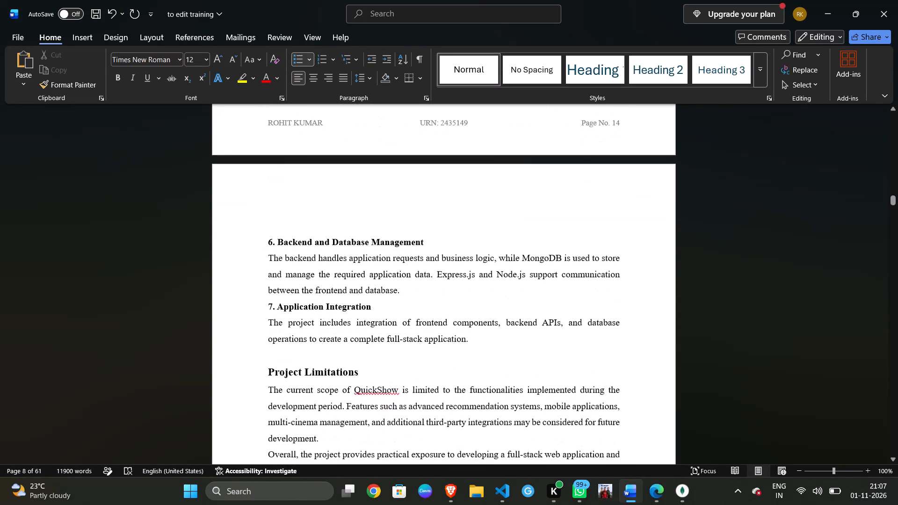
{"action": "scroll", "coordinate": [249, 361], "scroll_direction": "down", "scroll_amount": 1}
{"action": "scroll", "coordinate": [249, 361], "scroll_direction": "right", "scroll_amount": 1}
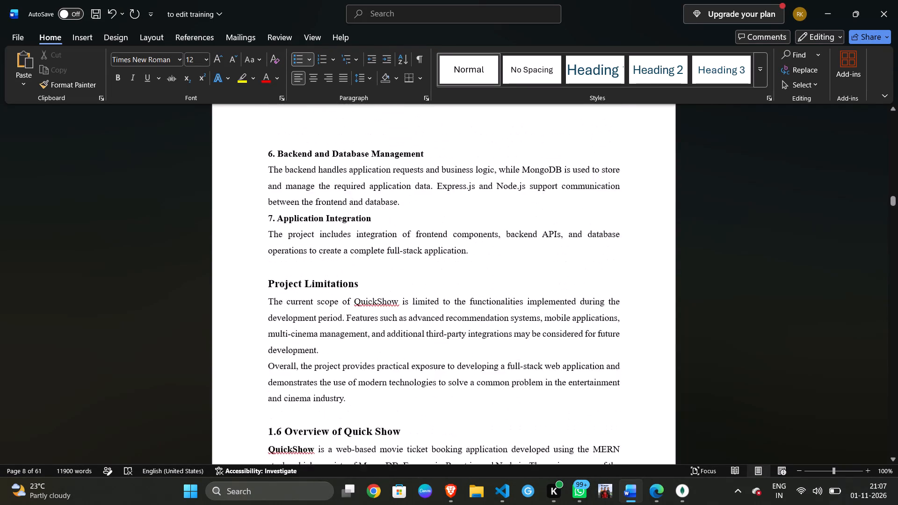
{"action": "scroll", "coordinate": [249, 361], "scroll_direction": "right", "scroll_amount": 1}
{"action": "scroll", "coordinate": [249, 361], "scroll_direction": "down", "scroll_amount": 3}
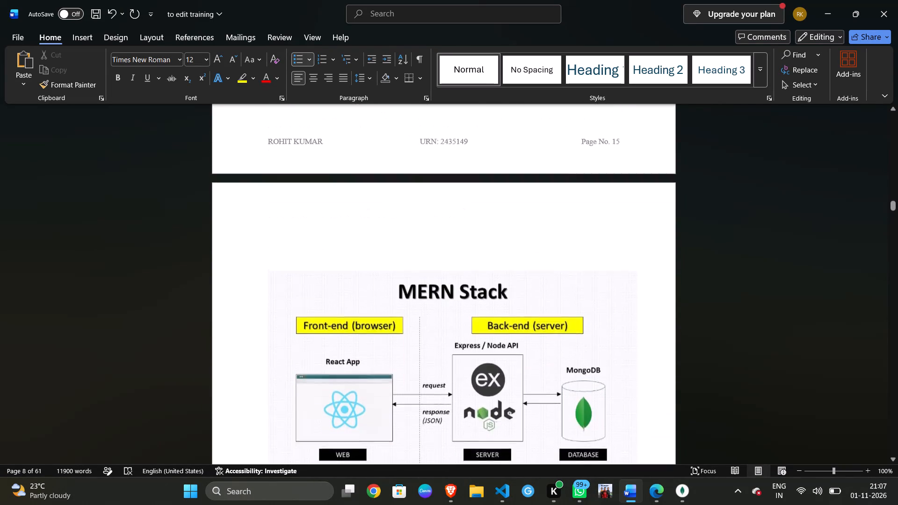
{"action": "scroll", "coordinate": [249, 361], "scroll_direction": "down", "scroll_amount": 2}
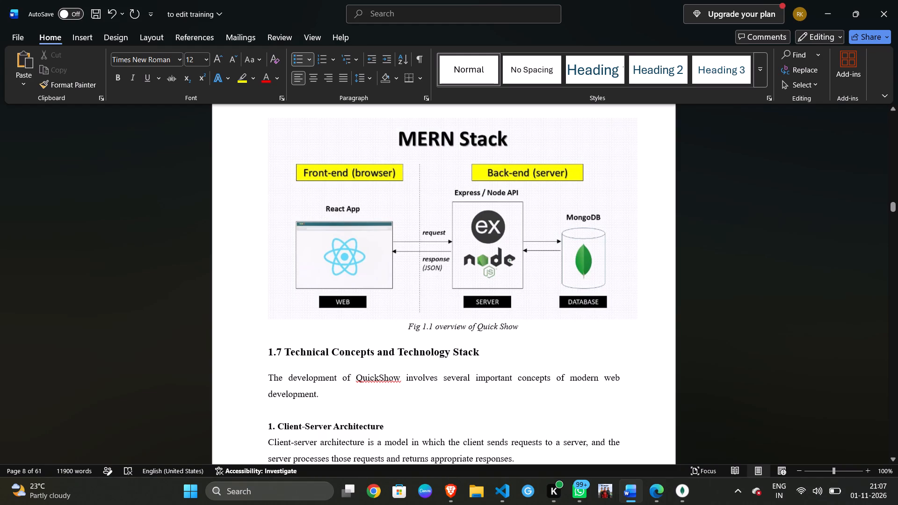
{"action": "scroll", "coordinate": [326, 357], "scroll_direction": "down", "scroll_amount": 2}
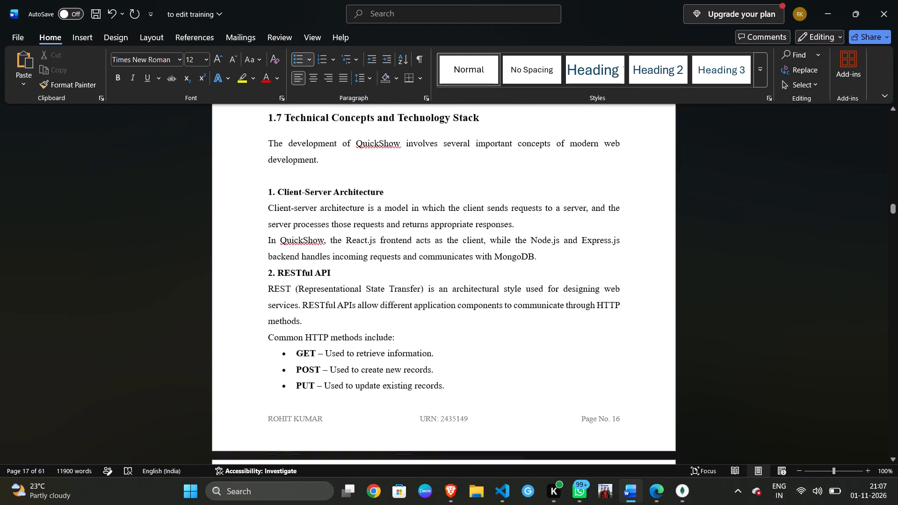
{"action": "scroll", "coordinate": [326, 357], "scroll_direction": "down", "scroll_amount": 1}
{"action": "scroll", "coordinate": [298, 294], "scroll_direction": "down", "scroll_amount": 2}
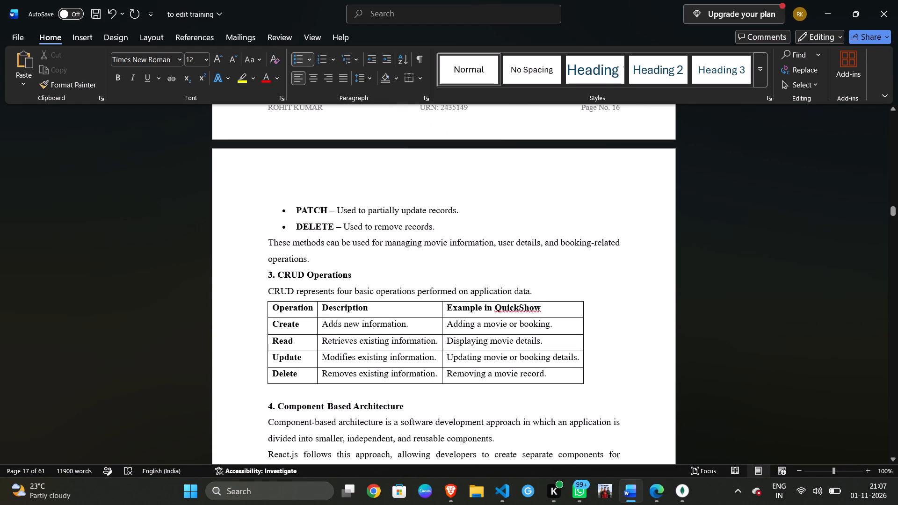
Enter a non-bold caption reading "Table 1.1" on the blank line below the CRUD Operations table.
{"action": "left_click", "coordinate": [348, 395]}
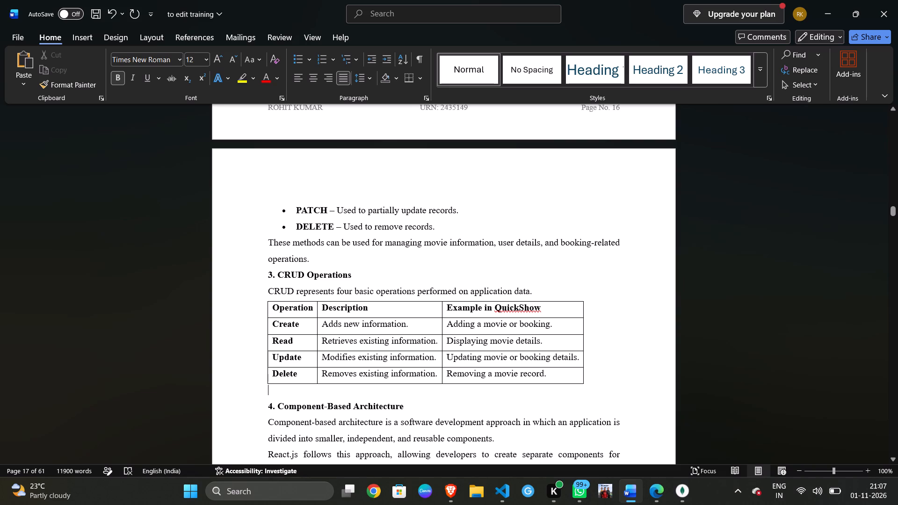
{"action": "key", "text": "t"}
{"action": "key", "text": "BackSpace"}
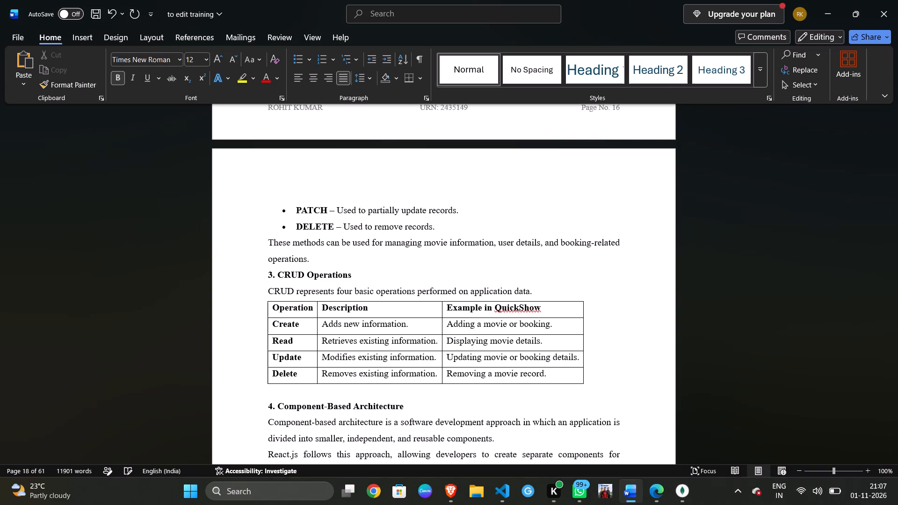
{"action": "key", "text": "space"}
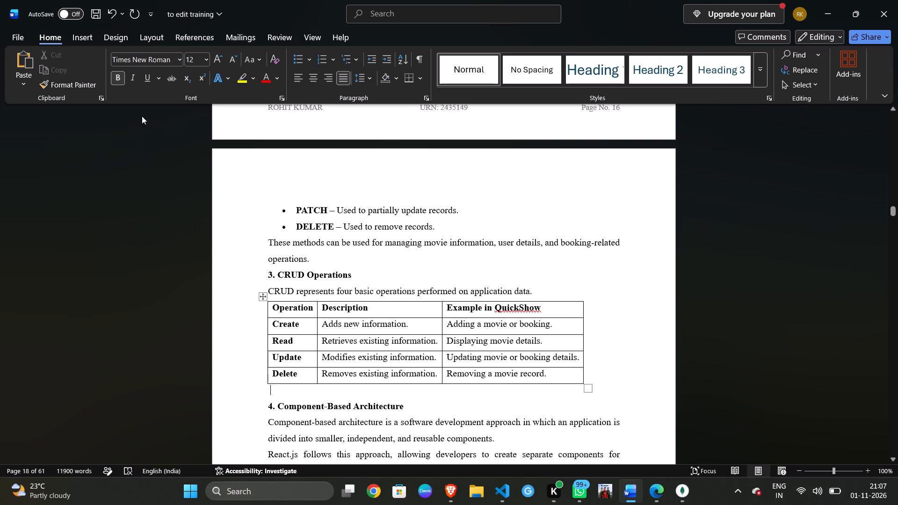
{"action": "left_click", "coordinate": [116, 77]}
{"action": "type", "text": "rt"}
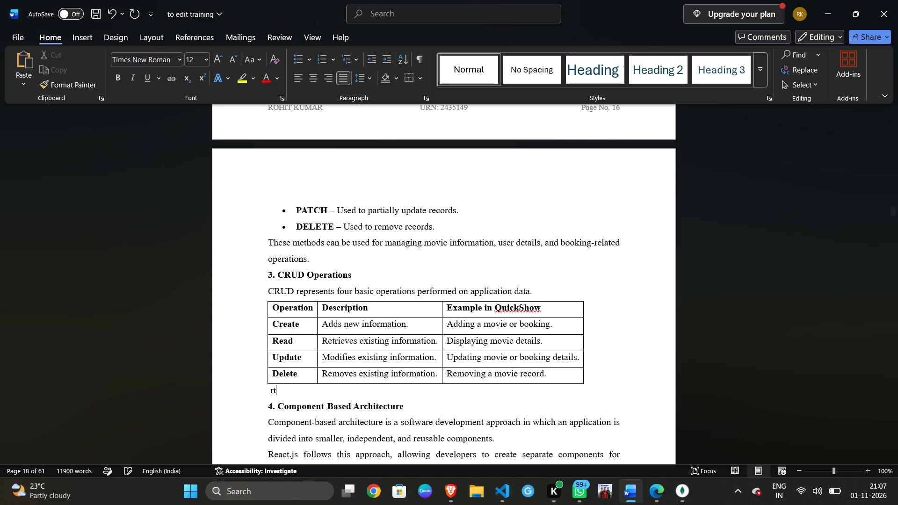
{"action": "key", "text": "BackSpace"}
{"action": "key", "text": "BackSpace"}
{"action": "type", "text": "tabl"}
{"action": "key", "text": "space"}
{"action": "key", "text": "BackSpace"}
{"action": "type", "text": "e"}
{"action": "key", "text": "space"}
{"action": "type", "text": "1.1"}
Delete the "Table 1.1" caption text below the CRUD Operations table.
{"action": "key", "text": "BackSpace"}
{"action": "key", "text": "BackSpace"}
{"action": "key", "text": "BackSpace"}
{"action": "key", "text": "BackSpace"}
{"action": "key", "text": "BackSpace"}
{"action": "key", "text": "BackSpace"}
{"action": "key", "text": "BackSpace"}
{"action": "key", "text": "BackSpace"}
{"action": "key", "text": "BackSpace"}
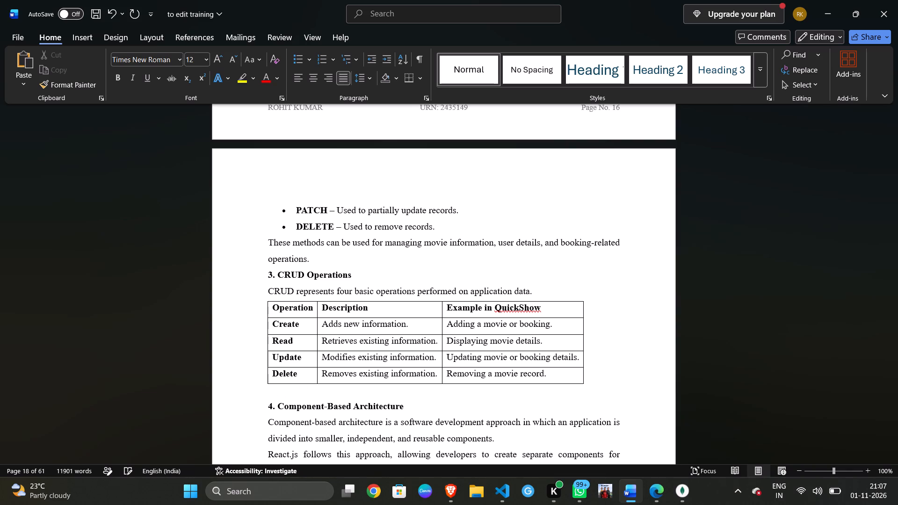
Review the Overall Technology Architecture section and the closing summary paragraphs of Chapter 1.
{"action": "scroll", "coordinate": [343, 251], "scroll_direction": "down", "scroll_amount": 1}
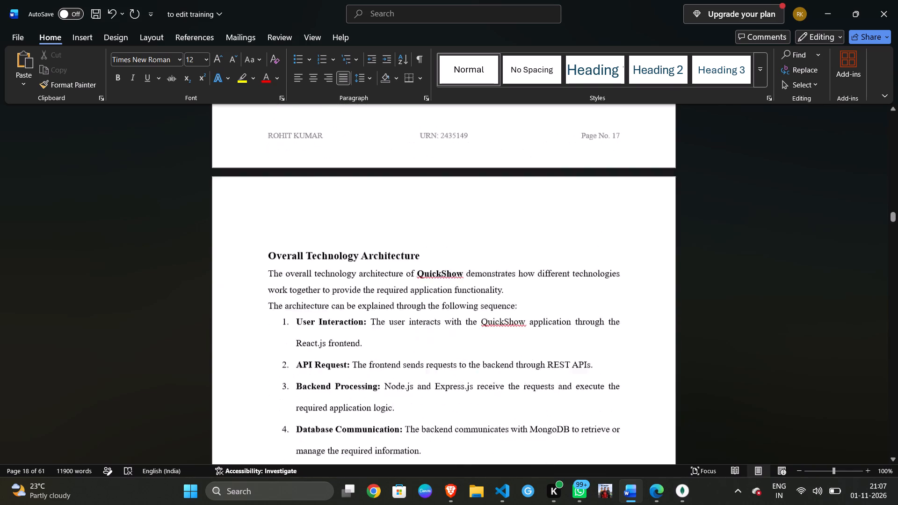
{"action": "scroll", "coordinate": [343, 251], "scroll_direction": "down", "scroll_amount": 2}
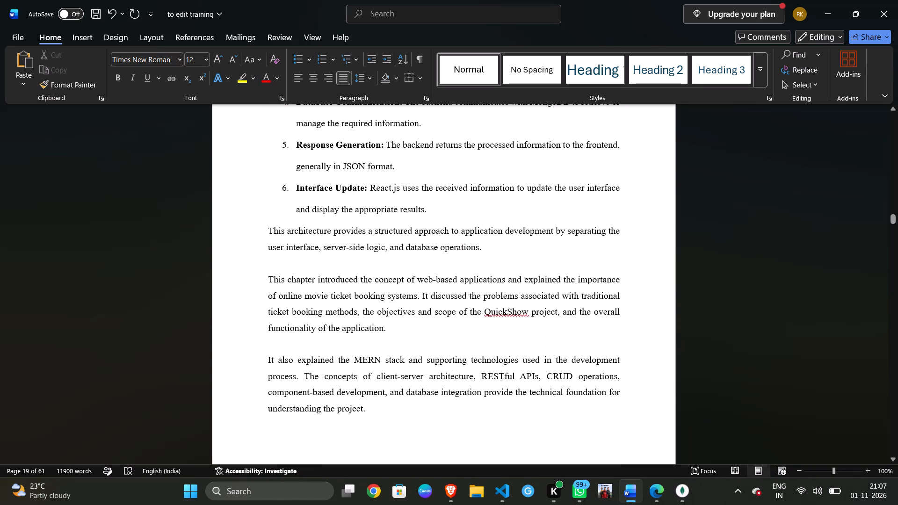
{"action": "scroll", "coordinate": [343, 251], "scroll_direction": "down", "scroll_amount": 11}
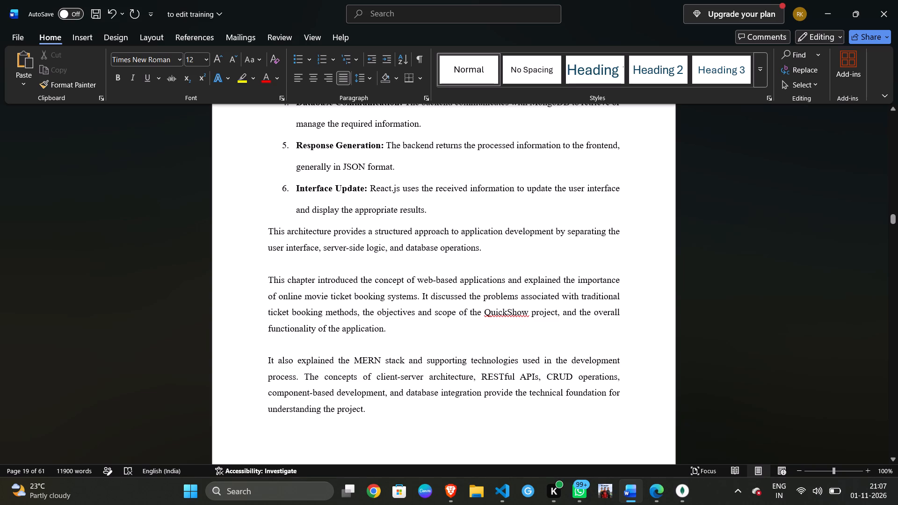
{"action": "scroll", "coordinate": [343, 251], "scroll_direction": "down", "scroll_amount": 4}
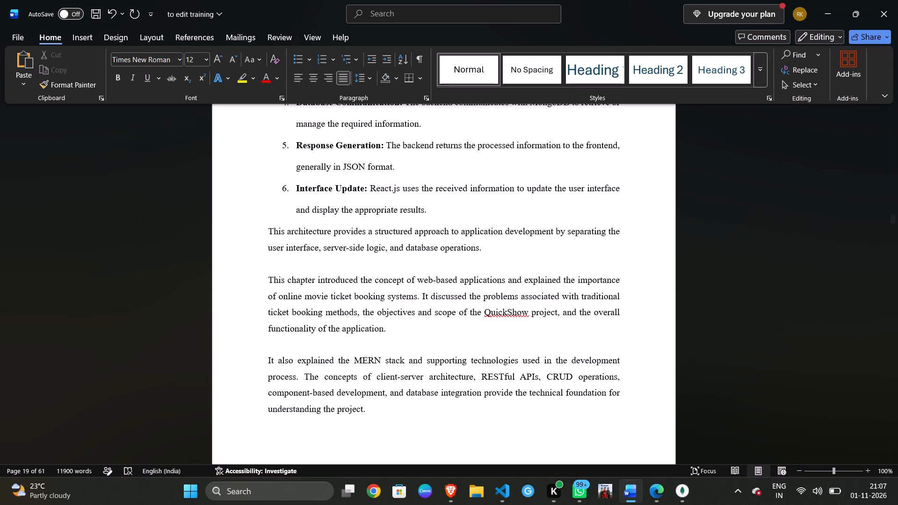
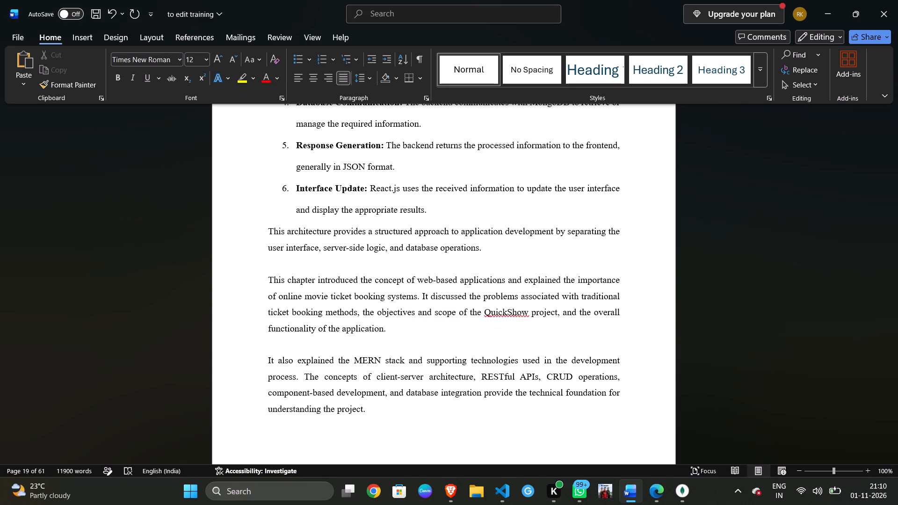
Review the technology stack table and its caption, the start of Chapter 2, and Chapter 1 back to the List of Abbreviations.
{"action": "scroll", "coordinate": [456, 339], "scroll_direction": "up", "scroll_amount": 2}
{"action": "scroll", "coordinate": [456, 339], "scroll_direction": "down", "scroll_amount": 3}
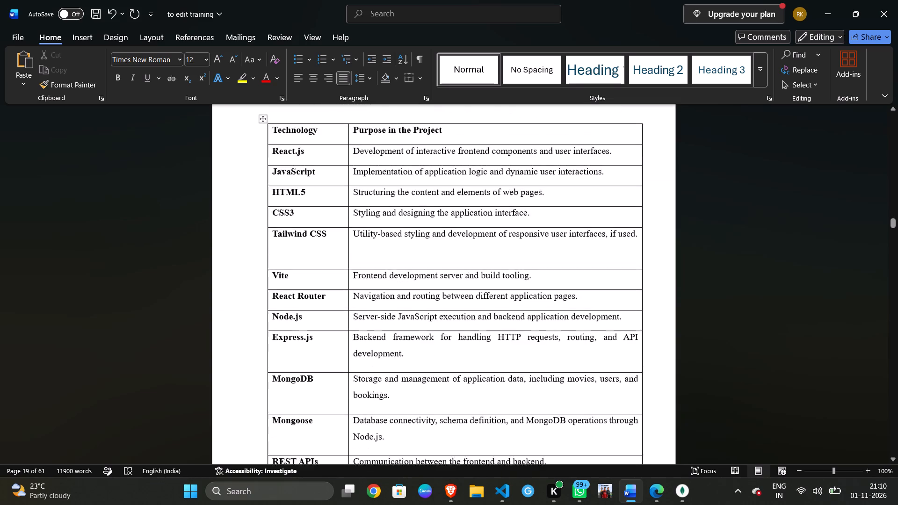
{"action": "scroll", "coordinate": [456, 339], "scroll_direction": "down", "scroll_amount": 1}
{"action": "scroll", "coordinate": [456, 339], "scroll_direction": "up", "scroll_amount": 3}
{"action": "scroll", "coordinate": [456, 339], "scroll_direction": "down", "scroll_amount": 7}
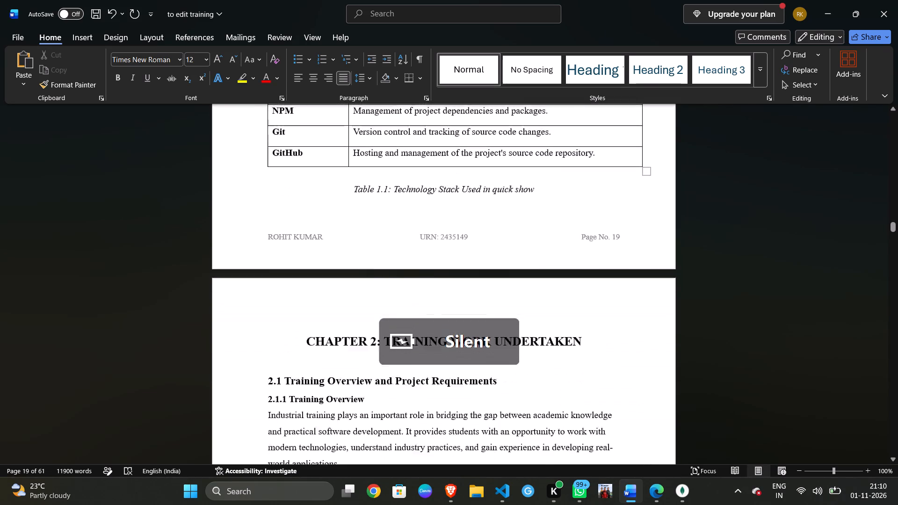
{"action": "scroll", "coordinate": [456, 339], "scroll_direction": "down", "scroll_amount": 1}
{"action": "scroll", "coordinate": [345, 243], "scroll_direction": "up", "scroll_amount": 6}
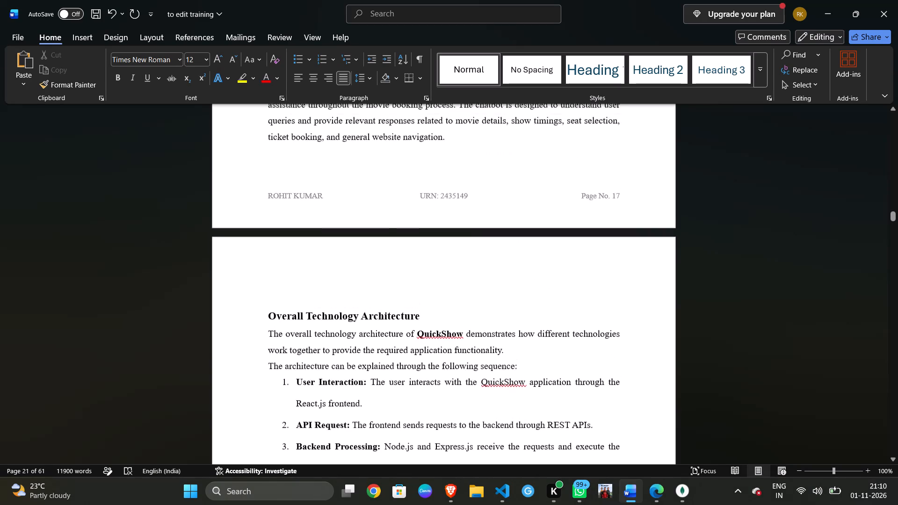
{"action": "scroll", "coordinate": [345, 243], "scroll_direction": "up", "scroll_amount": 2}
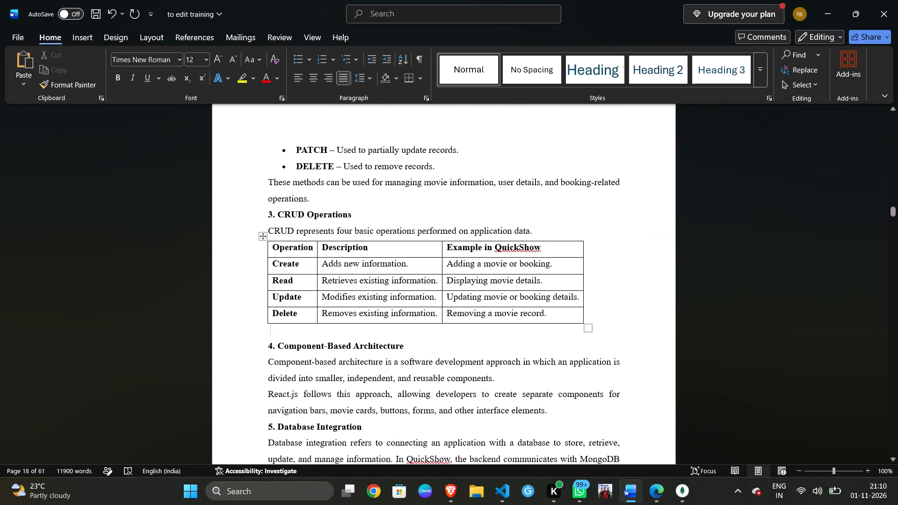
{"action": "scroll", "coordinate": [326, 326], "scroll_direction": "up", "scroll_amount": 2}
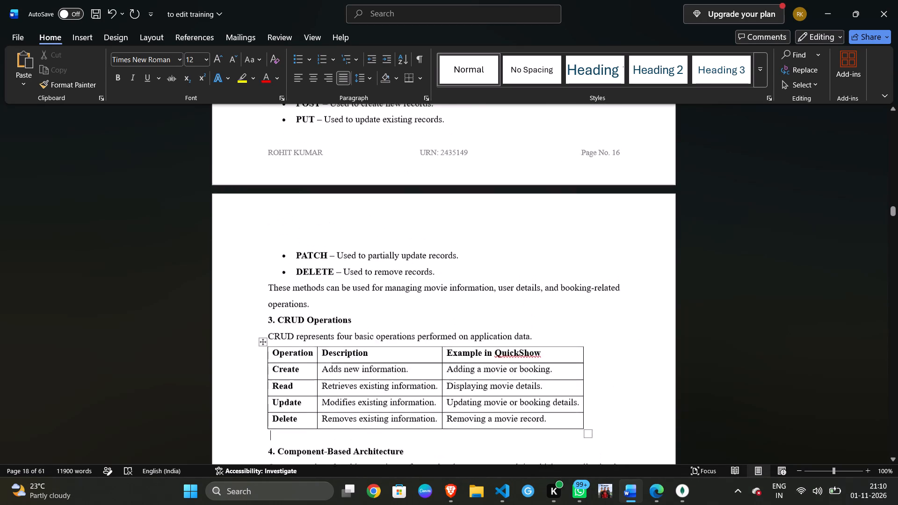
{"action": "scroll", "coordinate": [326, 326], "scroll_direction": "up", "scroll_amount": 2}
{"action": "scroll", "coordinate": [326, 326], "scroll_direction": "right", "scroll_amount": 1}
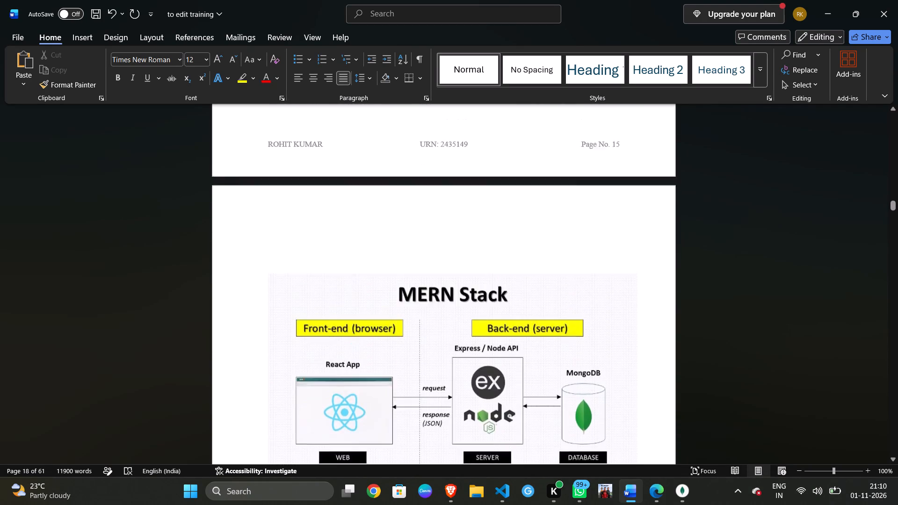
{"action": "scroll", "coordinate": [326, 326], "scroll_direction": "right", "scroll_amount": 1}
{"action": "scroll", "coordinate": [326, 326], "scroll_direction": "up", "scroll_amount": 6}
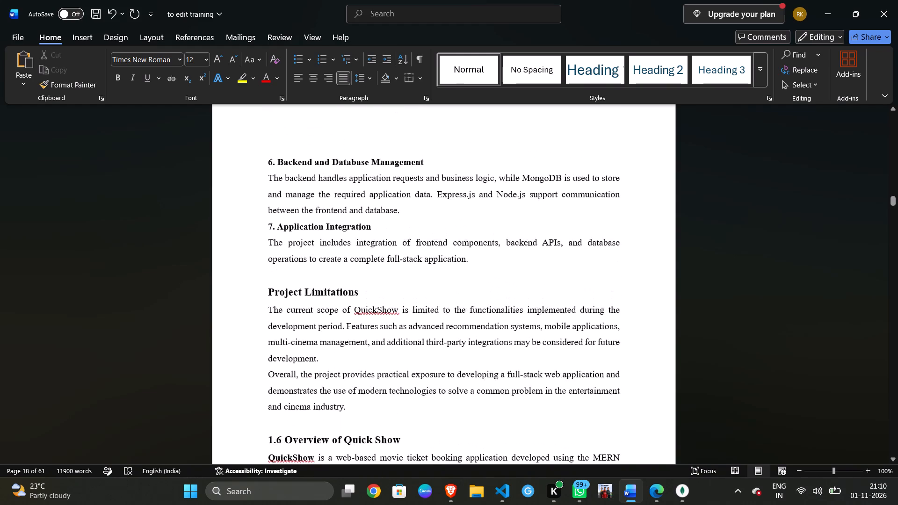
{"action": "scroll", "coordinate": [326, 326], "scroll_direction": "up", "scroll_amount": 9}
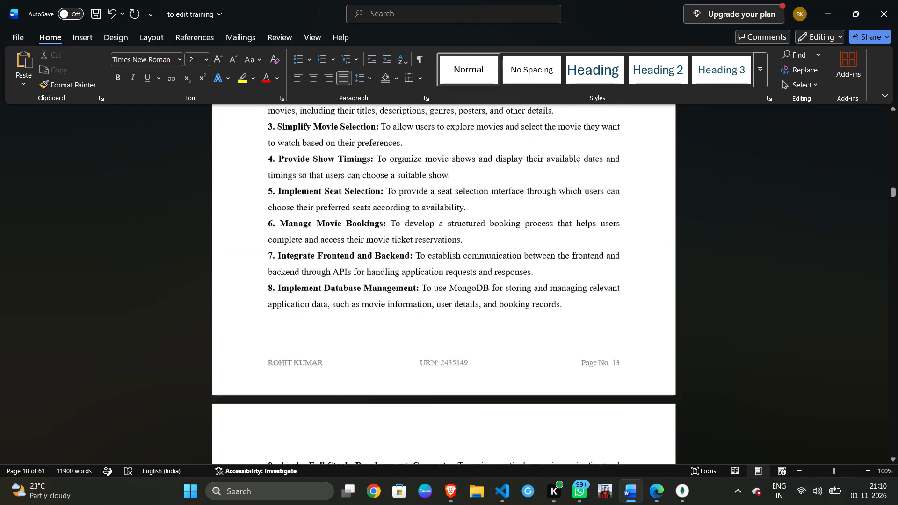
{"action": "scroll", "coordinate": [326, 326], "scroll_direction": "up", "scroll_amount": 7}
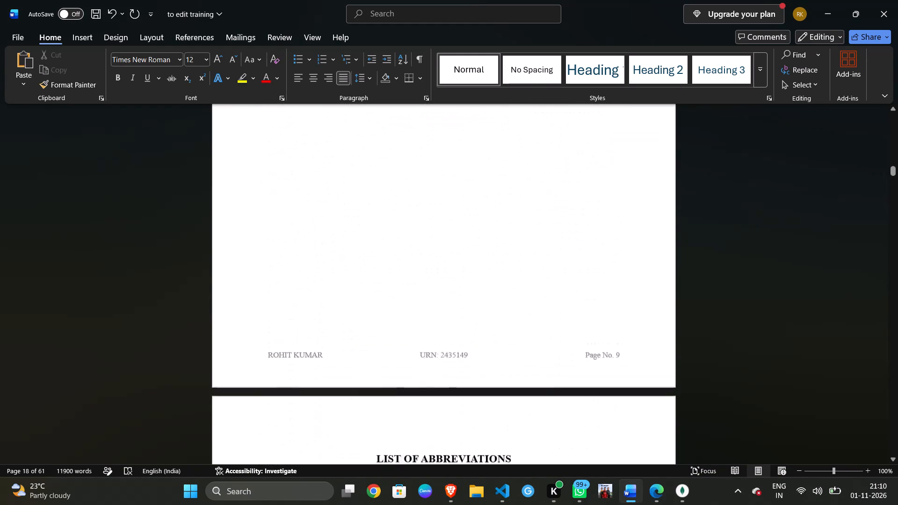
Enter the caption "Table 1.1 – table of crud operations" on the blank line below the CRUD Operations table.
{"action": "scroll", "coordinate": [326, 326], "scroll_direction": "down", "scroll_amount": 6}
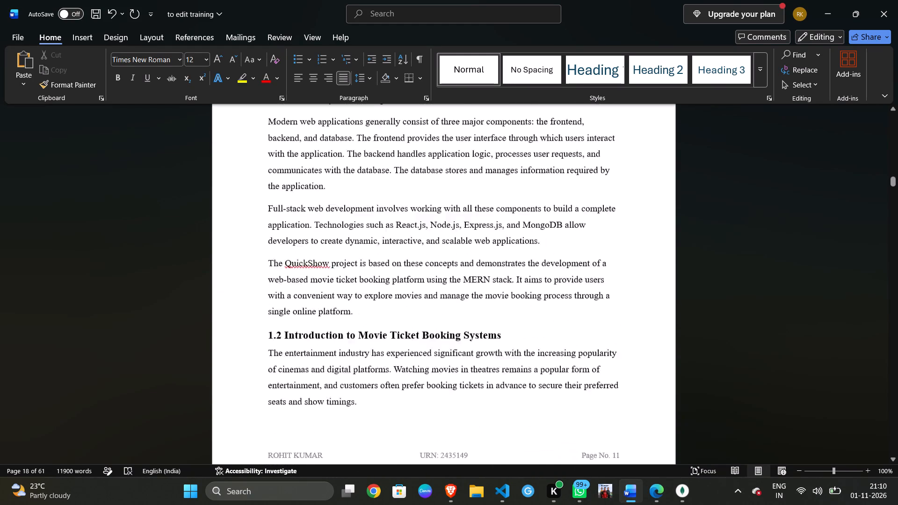
{"action": "scroll", "coordinate": [326, 326], "scroll_direction": "down", "scroll_amount": 7}
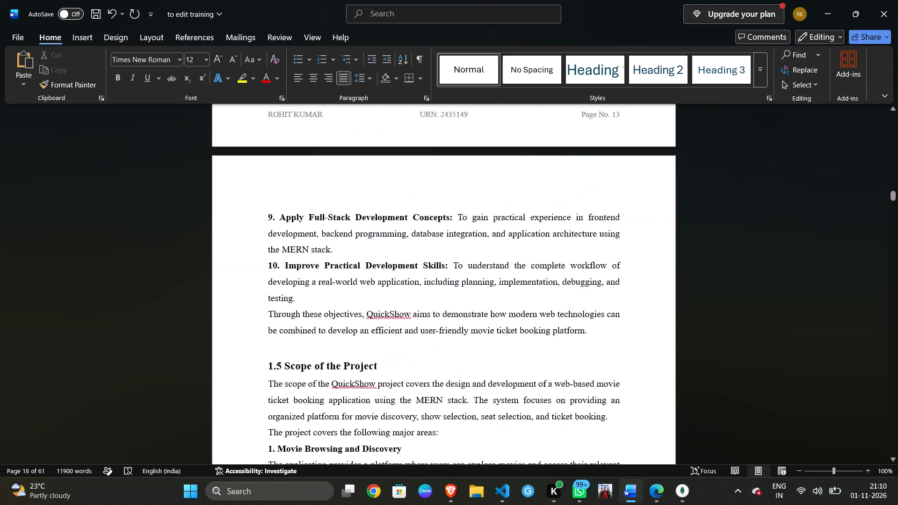
{"action": "scroll", "coordinate": [326, 326], "scroll_direction": "down", "scroll_amount": 7}
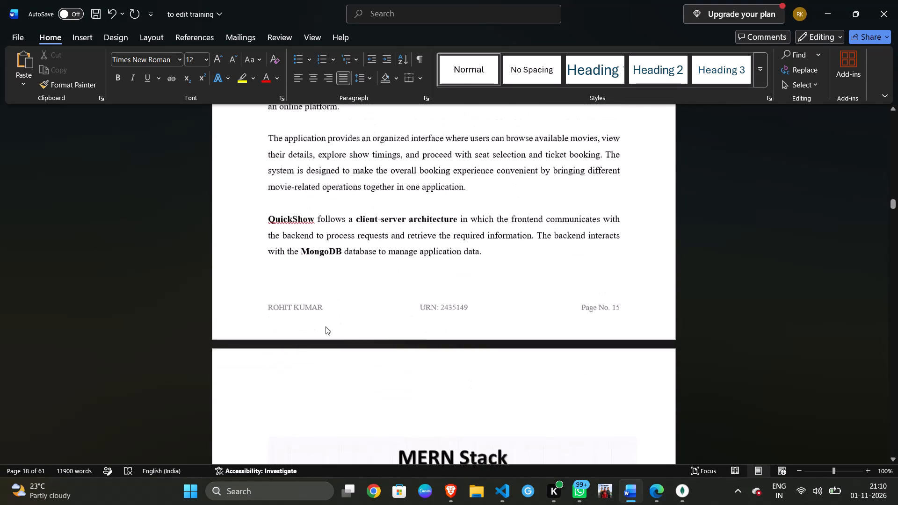
{"action": "scroll", "coordinate": [326, 326], "scroll_direction": "down", "scroll_amount": 6}
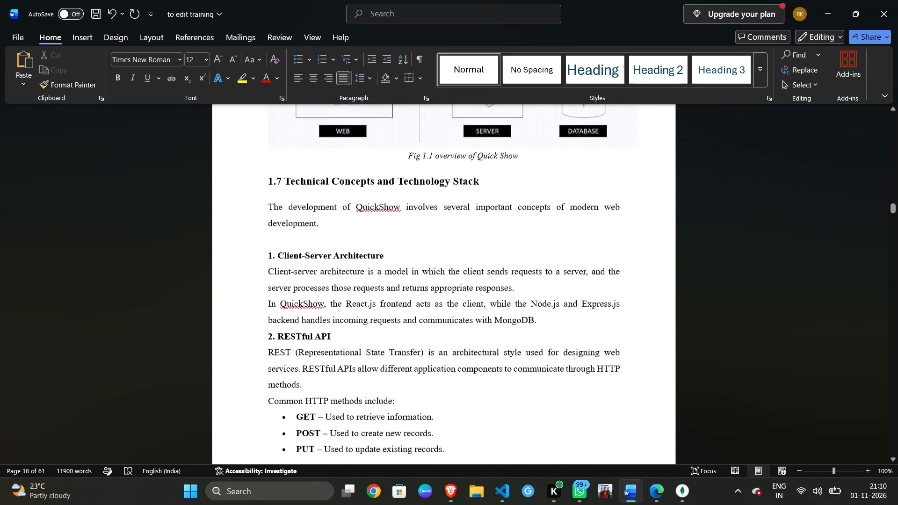
{"action": "scroll", "coordinate": [326, 326], "scroll_direction": "down", "scroll_amount": 6}
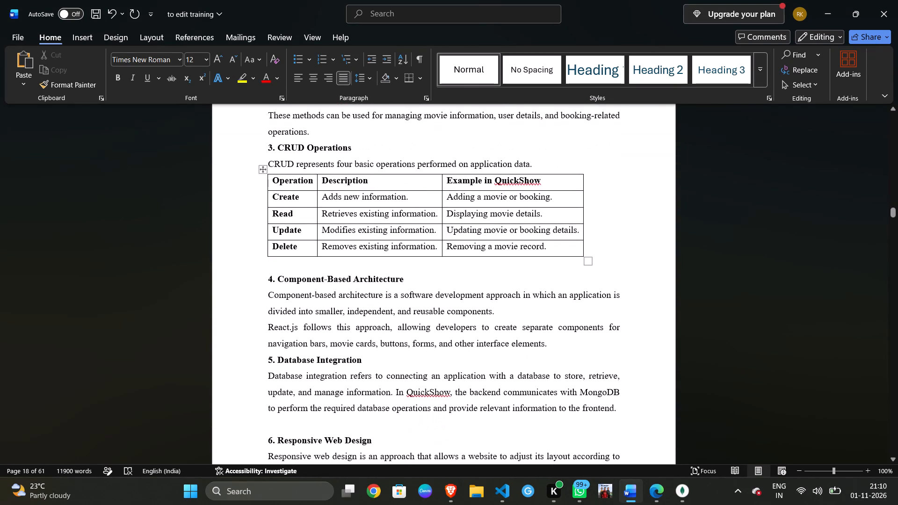
{"action": "scroll", "coordinate": [320, 274], "scroll_direction": "up", "scroll_amount": 1}
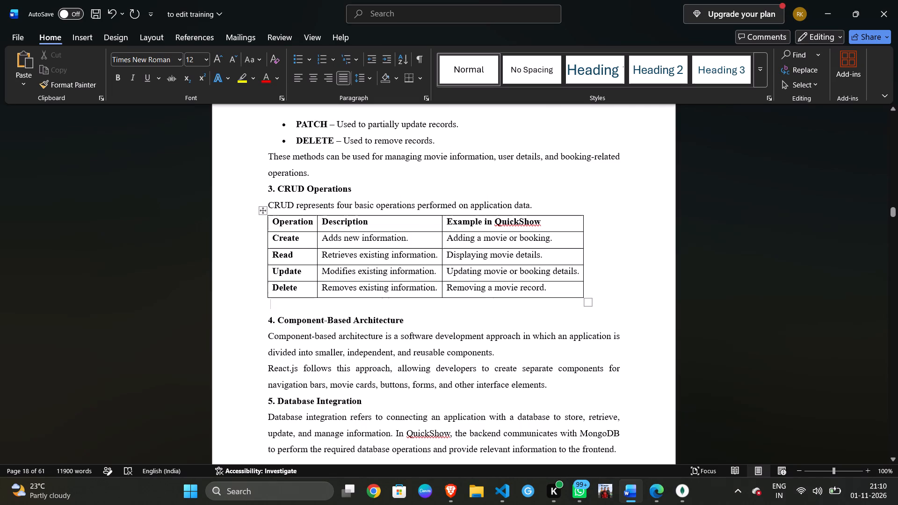
{"action": "type", "text": "table"}
{"action": "key", "text": "space"}
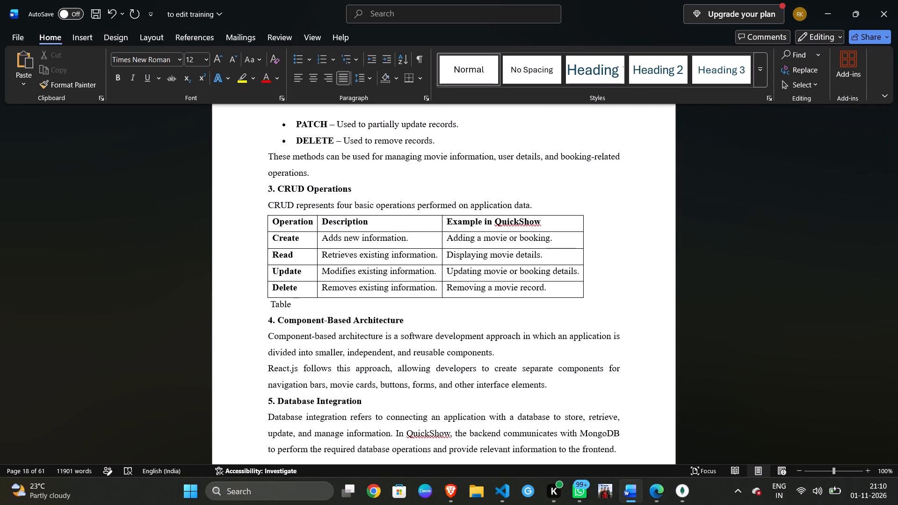
{"action": "type", "text": "1.1"}
{"action": "key", "text": "space"}
{"action": "type", "text": "- table of d"}
{"action": "key", "text": "BackSpace"}
{"action": "type", "text": "ru"}
{"action": "key", "text": "BackSpace"}
{"action": "key", "text": "BackSpace"}
{"action": "type", "text": "crub"}
{"action": "key", "text": "BackSpace"}
{"action": "type", "text": "d operations"}
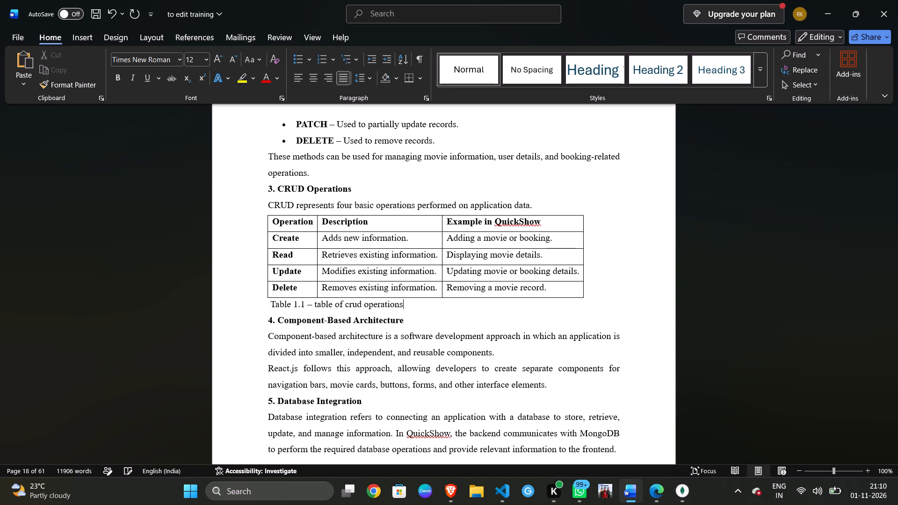
Italicize the CRUD Operations table caption and indent it by four tab stops toward the table's centre.
{"action": "left_click_drag", "start_coordinate": [405, 305], "coordinate": [276, 310]}
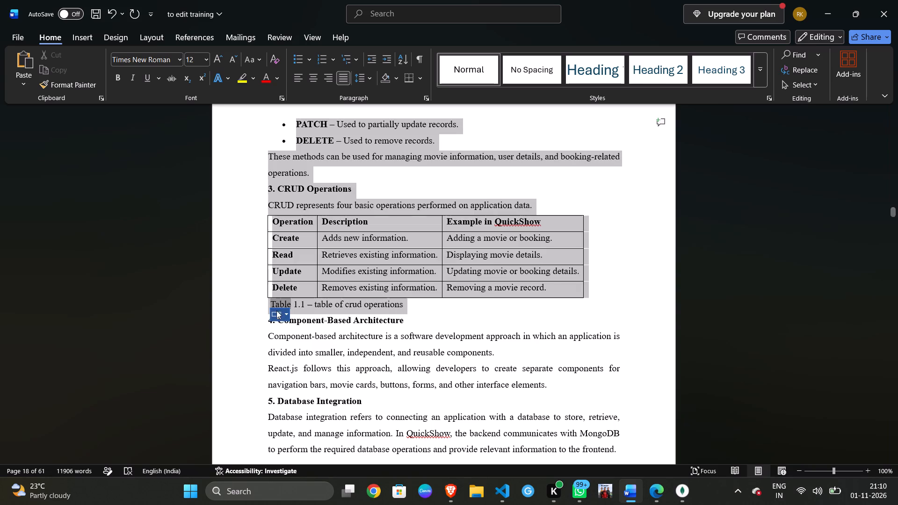
{"action": "left_click_drag", "start_coordinate": [276, 310], "coordinate": [265, 308]}
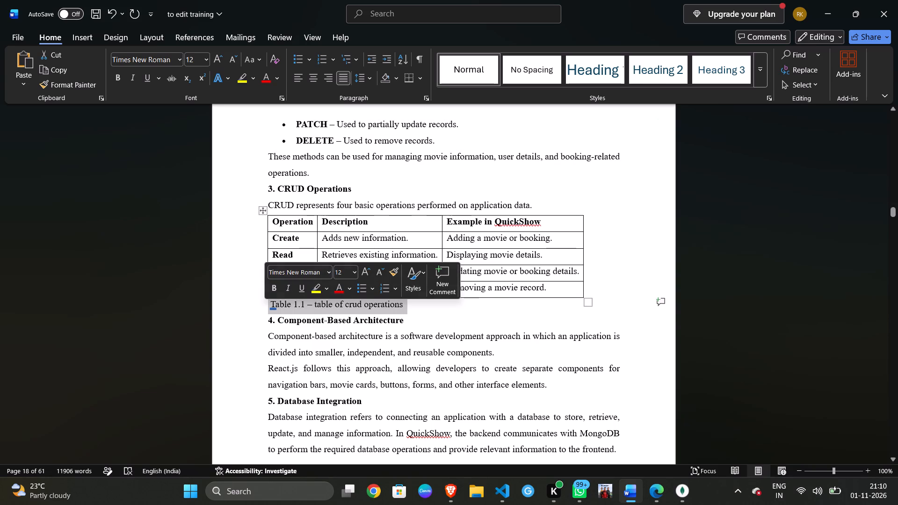
{"action": "left_click", "coordinate": [126, 78]}
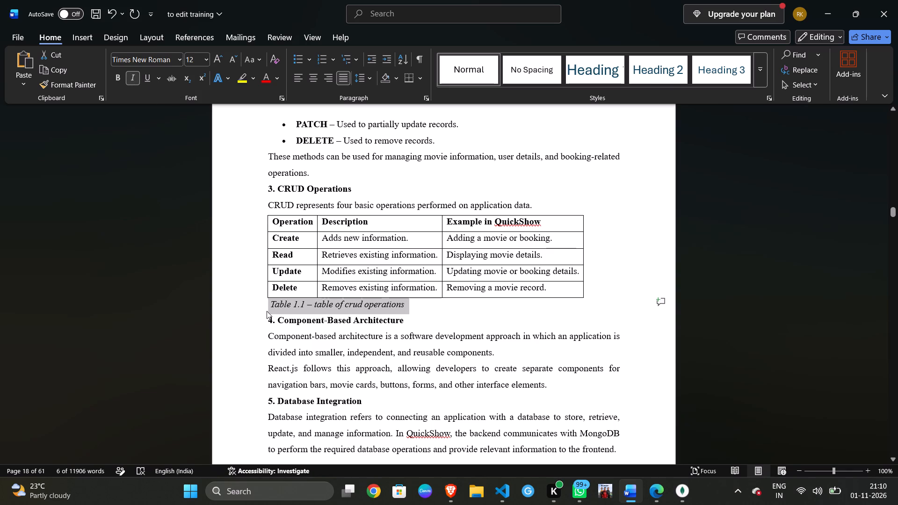
{"action": "left_click", "coordinate": [271, 303]}
{"action": "key", "text": "Tab"}
{"action": "key", "text": "Tab"}
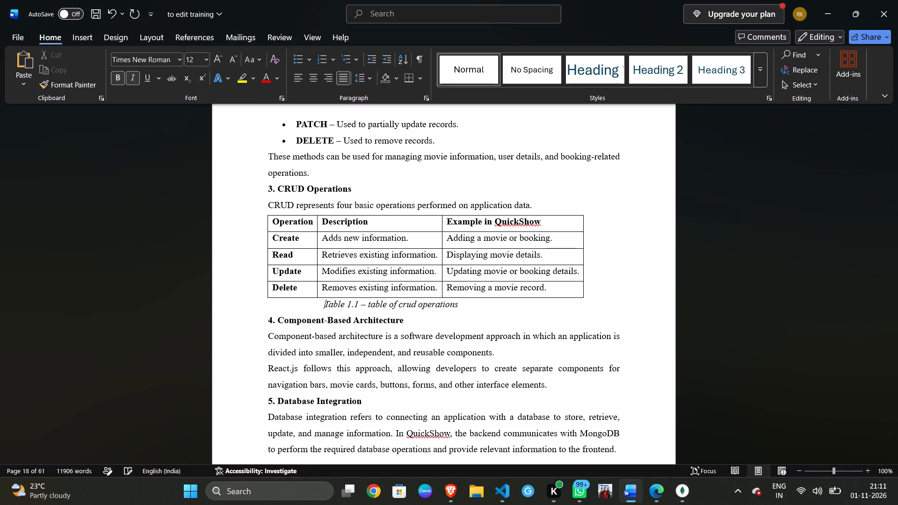
{"action": "key", "text": "Tab"}
{"action": "key", "text": "Tab"}
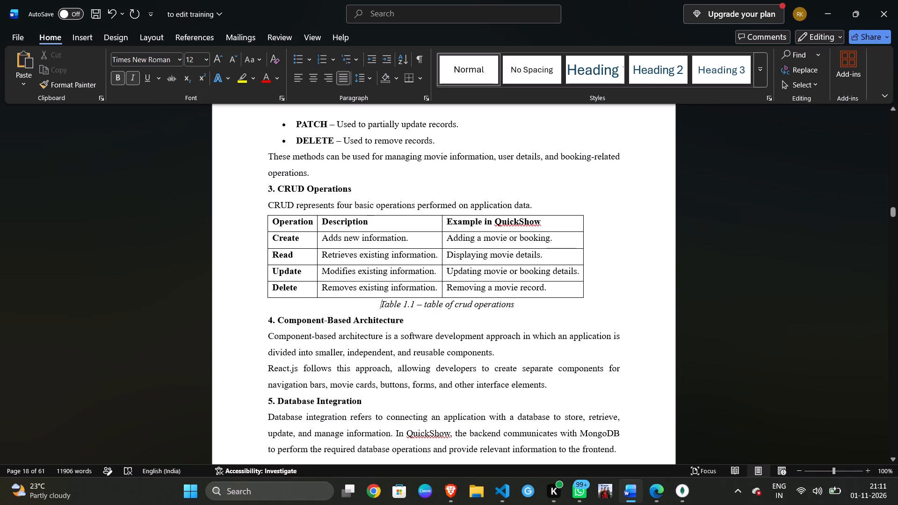
{"action": "scroll", "coordinate": [319, 333], "scroll_direction": "down", "scroll_amount": 2}
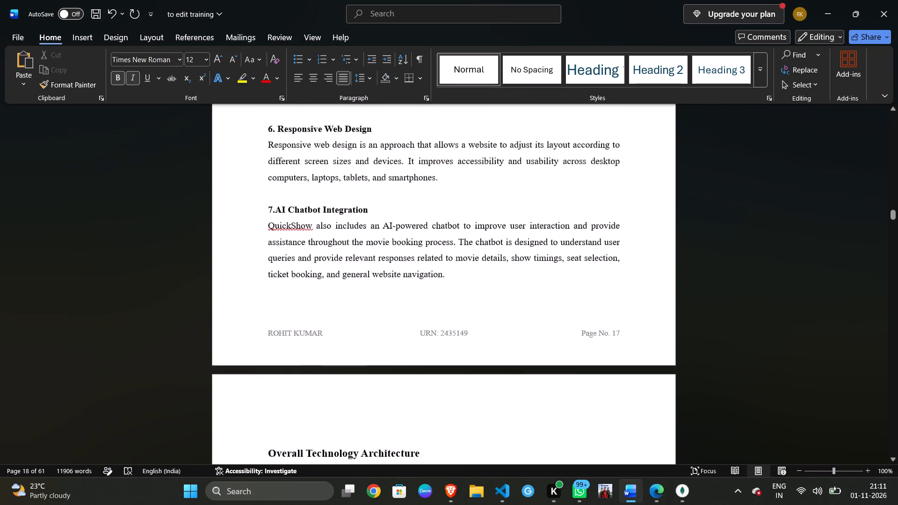
{"action": "scroll", "coordinate": [319, 333], "scroll_direction": "up", "scroll_amount": 2}
{"action": "scroll", "coordinate": [362, 337], "scroll_direction": "right", "scroll_amount": 1}
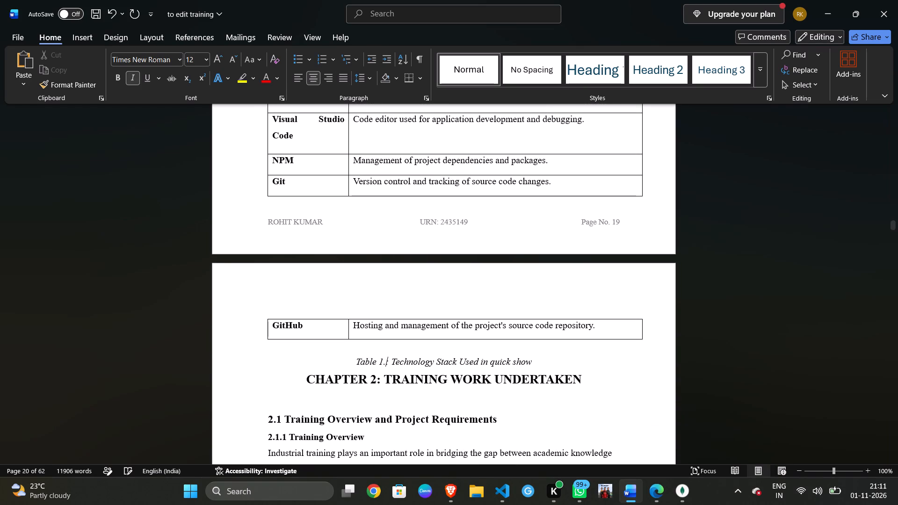
{"action": "key", "text": "2"}
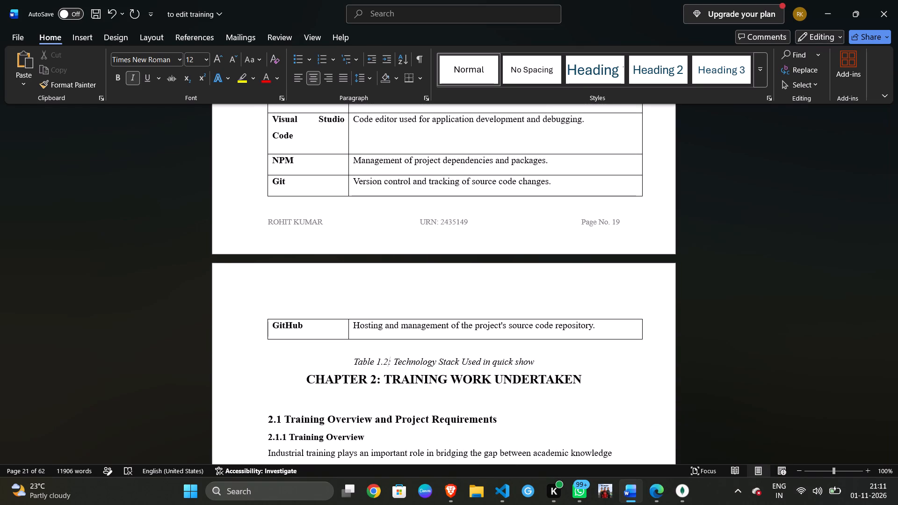
Delete the blank lines between the chapter's closing paragraph and the Technology/Purpose in the Project table.
{"action": "scroll", "coordinate": [266, 242], "scroll_direction": "up", "scroll_amount": 2}
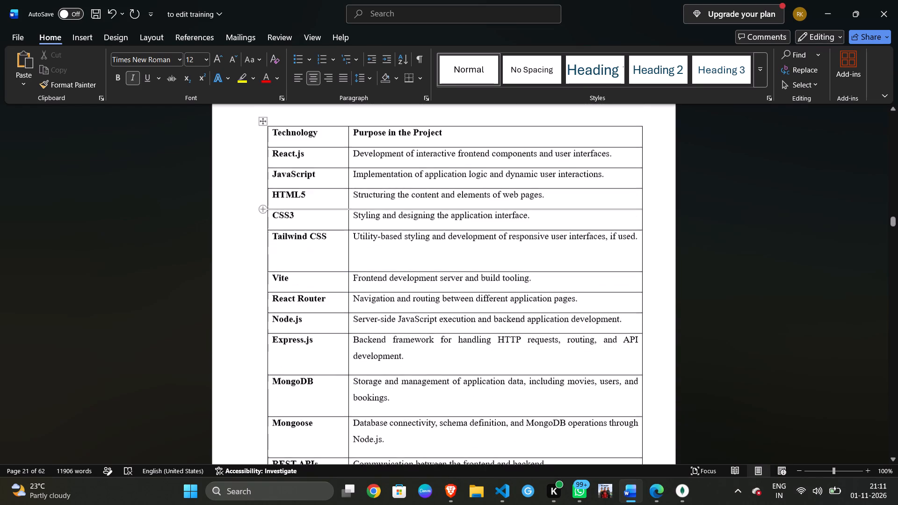
{"action": "scroll", "coordinate": [266, 242], "scroll_direction": "up", "scroll_amount": 2}
{"action": "left_click", "coordinate": [282, 268]}
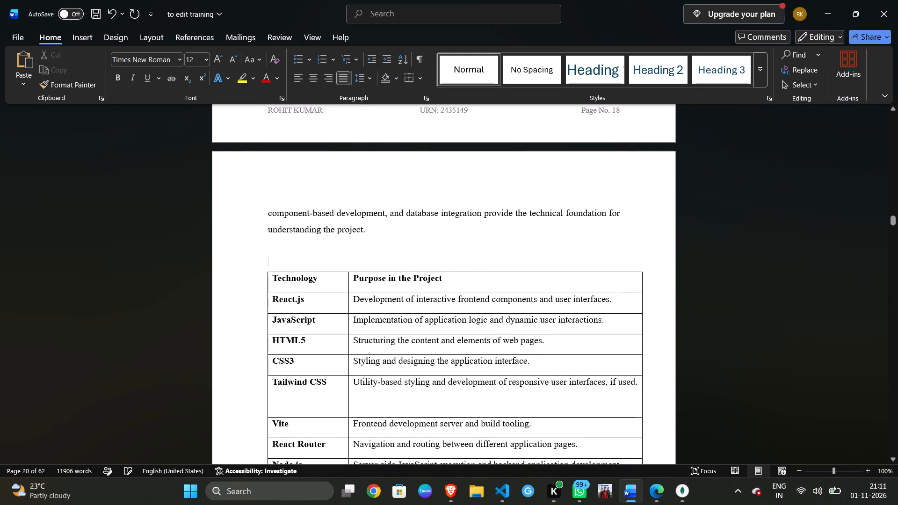
{"action": "key", "text": "BackSpace"}
{"action": "key", "text": "BackSpace"}
Remove the gap above the Table 1.2 caption so it sits directly beneath the technology table's GitHub row.
{"action": "scroll", "coordinate": [283, 265], "scroll_direction": "down", "scroll_amount": 1}
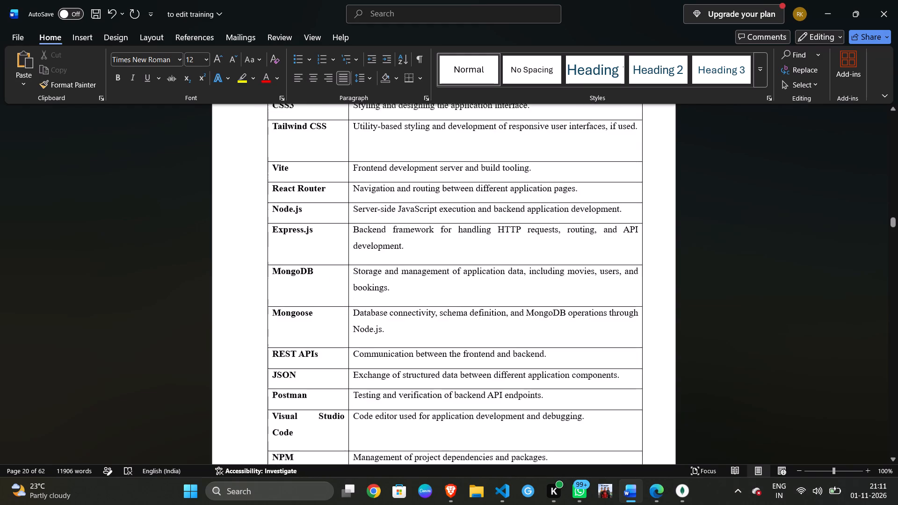
{"action": "scroll", "coordinate": [283, 265], "scroll_direction": "down", "scroll_amount": 3}
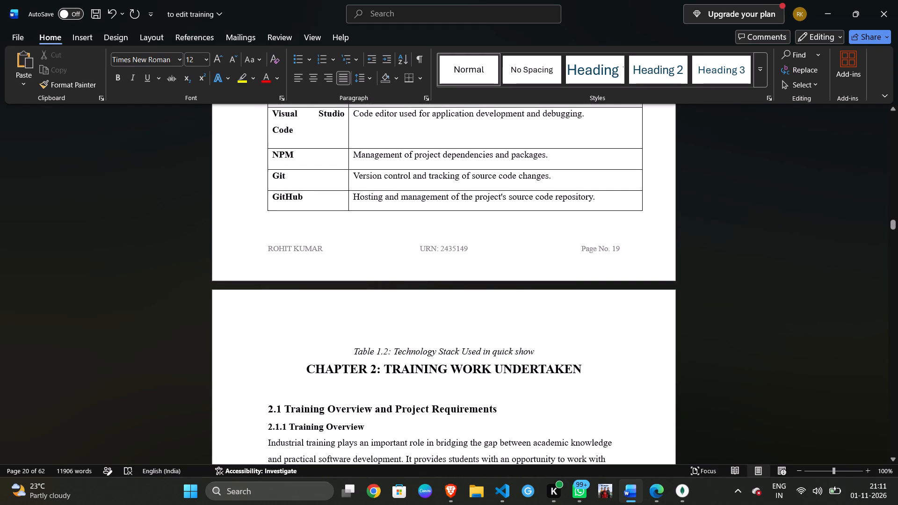
{"action": "scroll", "coordinate": [283, 265], "scroll_direction": "down", "scroll_amount": 1}
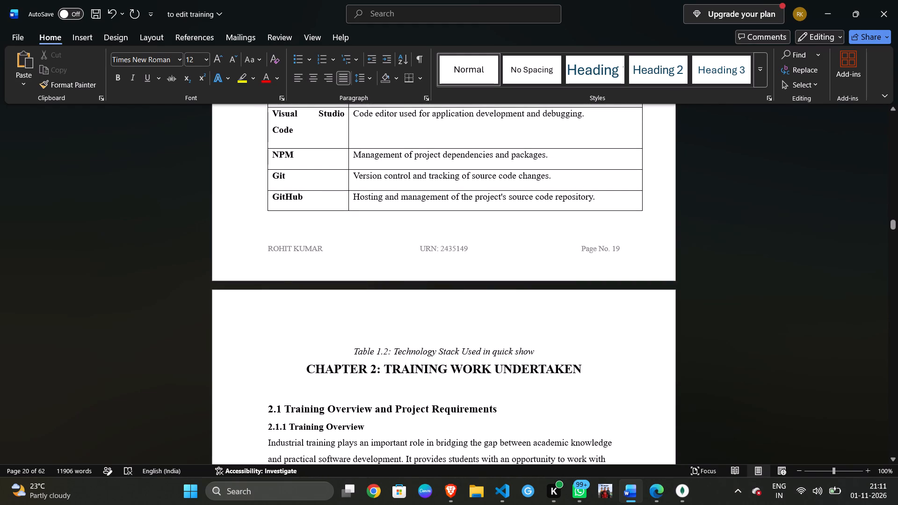
{"action": "left_click", "coordinate": [348, 352]}
{"action": "key", "text": "BackSpace"}
{"action": "key", "text": "BackSpace"}
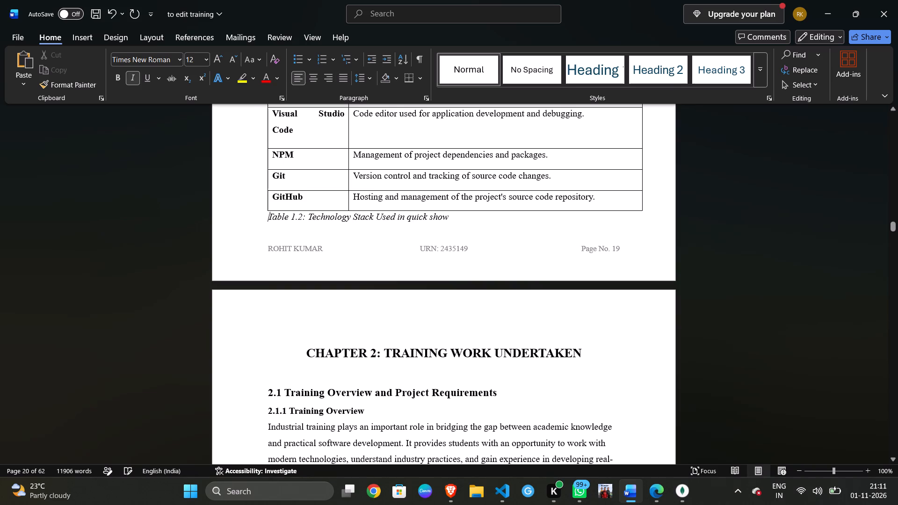
Indent the Table 1.2 caption by three tab stops and five spaces toward the table's centre.
{"action": "key", "text": "Tab"}
{"action": "key", "text": "Tab"}
{"action": "key", "text": "Tab"}
{"action": "key", "text": "Tab"}
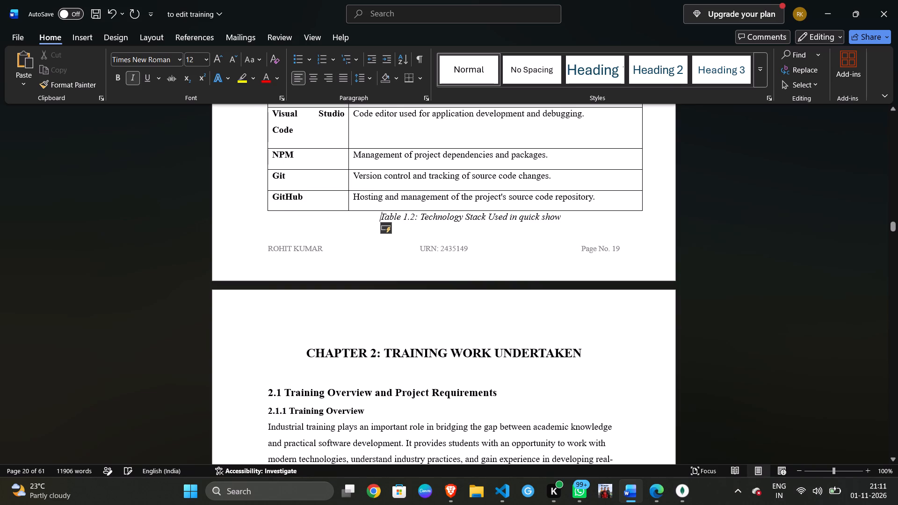
{"action": "key", "text": "BackSpace"}
{"action": "key", "text": "space"}
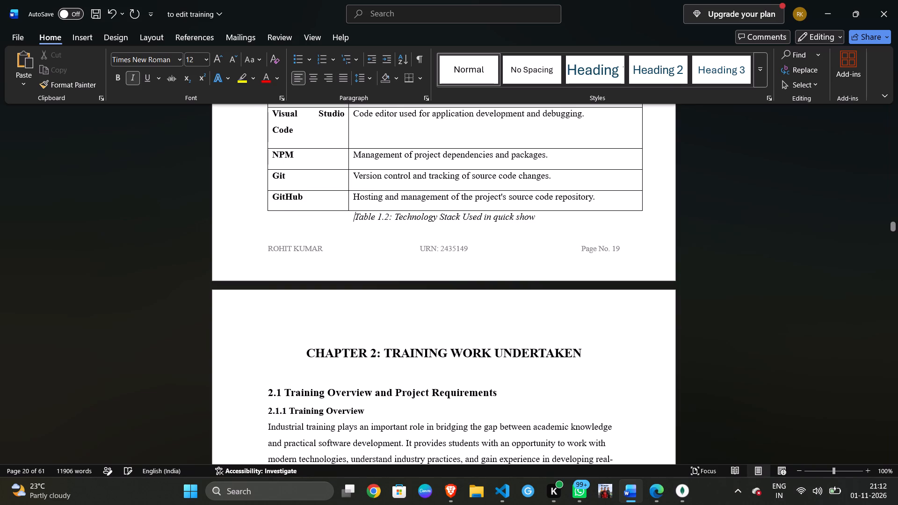
{"action": "key", "text": "space"}
{"action": "key", "text": "space"}
{"action": "key", "text": "space"}
{"action": "key", "text": "space"}
Review the Chapter 2 pages covering section 2.1, checking heading spacing, requirement lists and the Functional Requirements table with its caption.
{"action": "scroll", "coordinate": [394, 423], "scroll_direction": "down", "scroll_amount": 1}
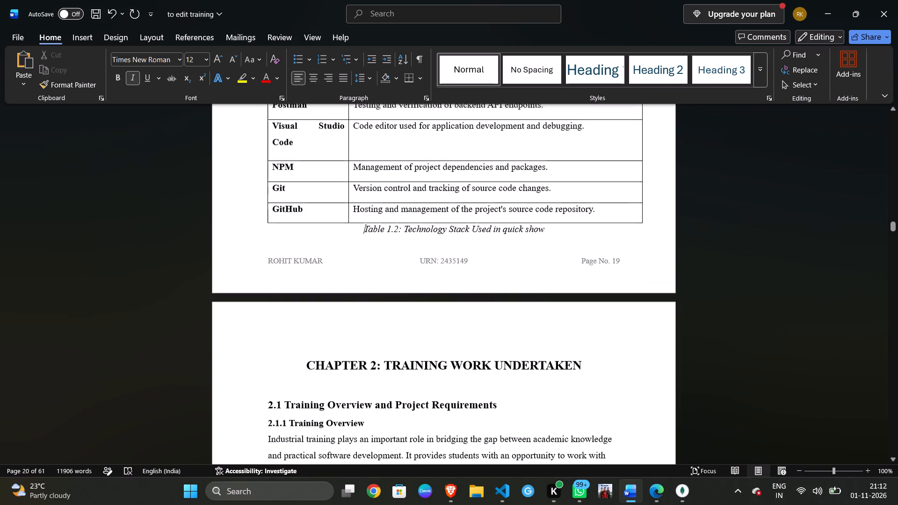
{"action": "scroll", "coordinate": [394, 423], "scroll_direction": "down", "scroll_amount": 1}
{"action": "scroll", "coordinate": [394, 423], "scroll_direction": "up", "scroll_amount": 1}
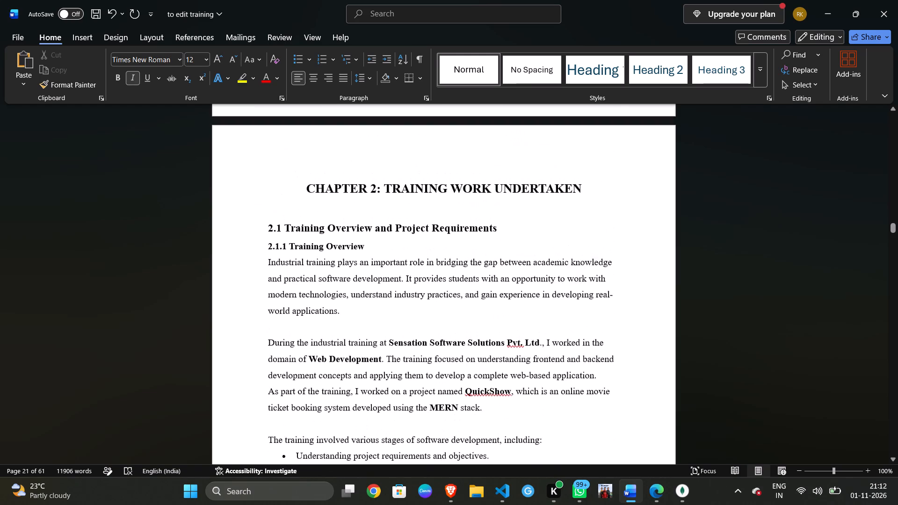
{"action": "scroll", "coordinate": [394, 423], "scroll_direction": "up", "scroll_amount": 1}
{"action": "scroll", "coordinate": [394, 423], "scroll_direction": "down", "scroll_amount": 1}
{"action": "scroll", "coordinate": [394, 423], "scroll_direction": "up", "scroll_amount": 1}
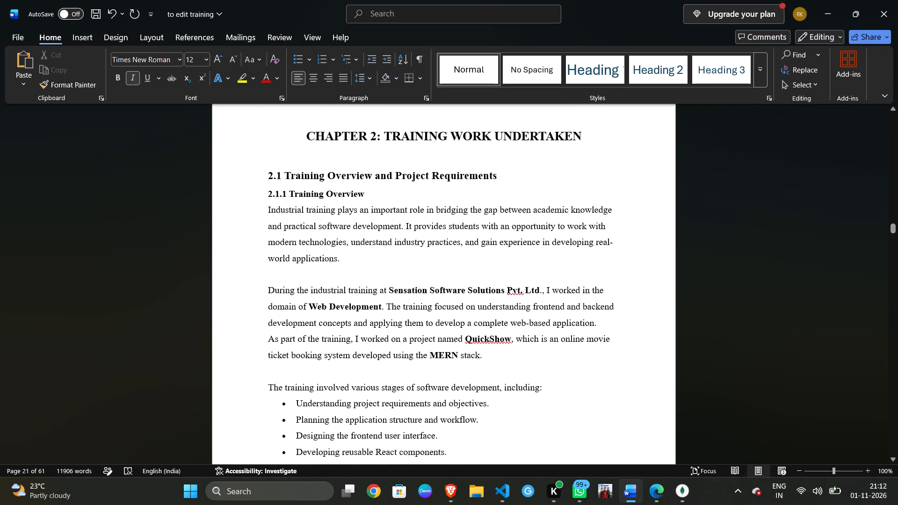
{"action": "scroll", "coordinate": [321, 228], "scroll_direction": "down", "scroll_amount": 1}
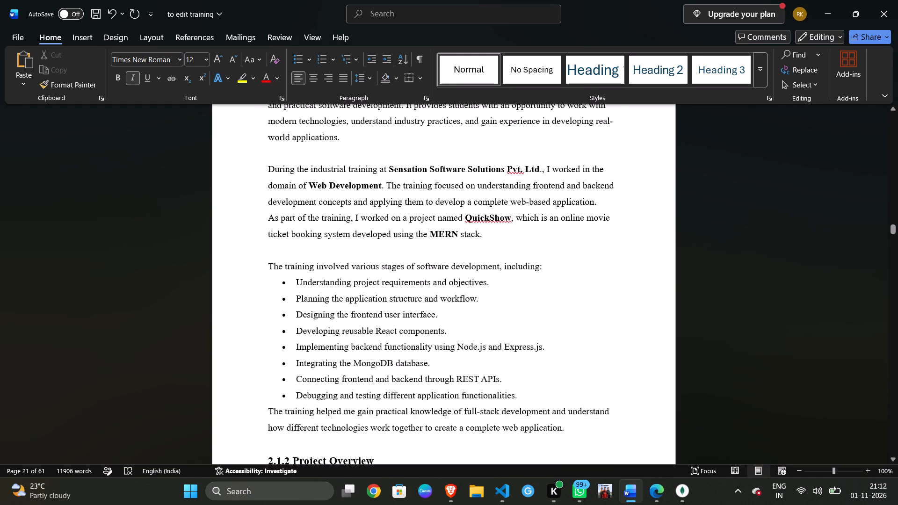
{"action": "scroll", "coordinate": [321, 228], "scroll_direction": "down", "scroll_amount": 1}
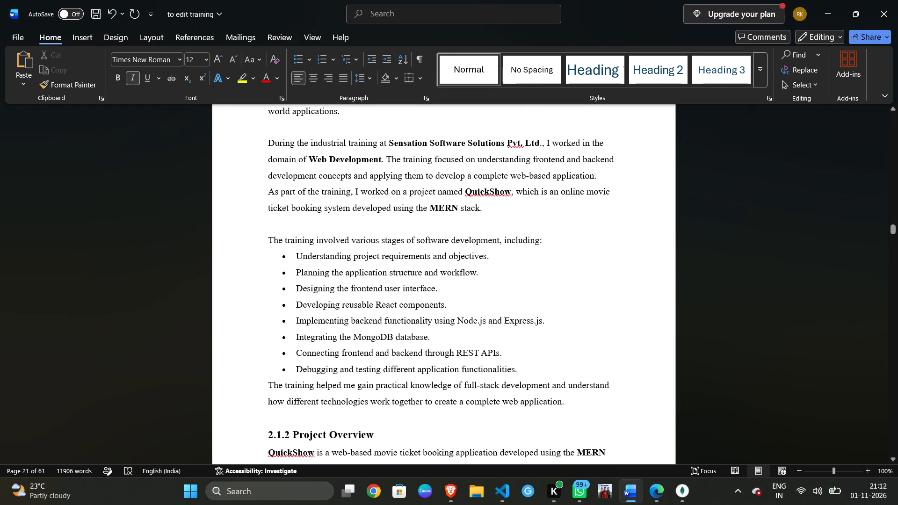
{"action": "scroll", "coordinate": [401, 134], "scroll_direction": "down", "scroll_amount": 3}
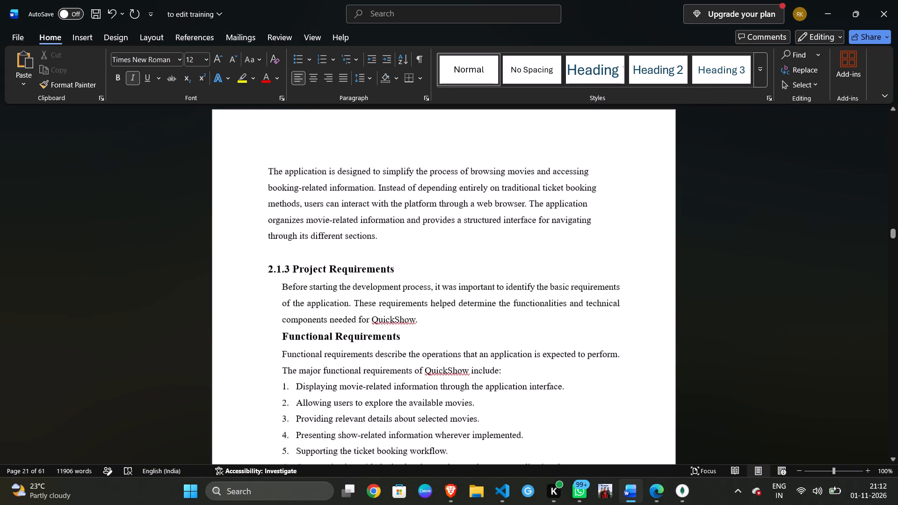
{"action": "scroll", "coordinate": [401, 134], "scroll_direction": "down", "scroll_amount": 4}
{"action": "scroll", "coordinate": [401, 134], "scroll_direction": "up", "scroll_amount": 1}
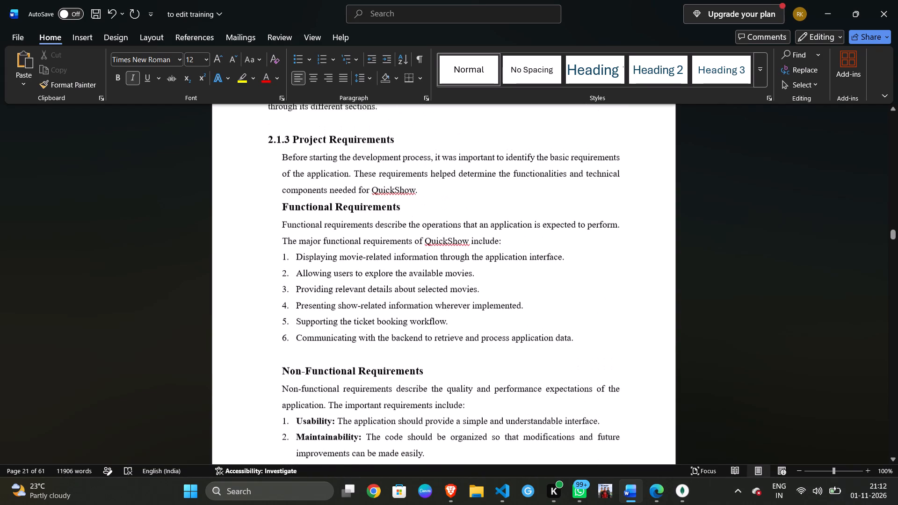
{"action": "scroll", "coordinate": [401, 134], "scroll_direction": "up", "scroll_amount": 1}
{"action": "scroll", "coordinate": [401, 134], "scroll_direction": "down", "scroll_amount": 3}
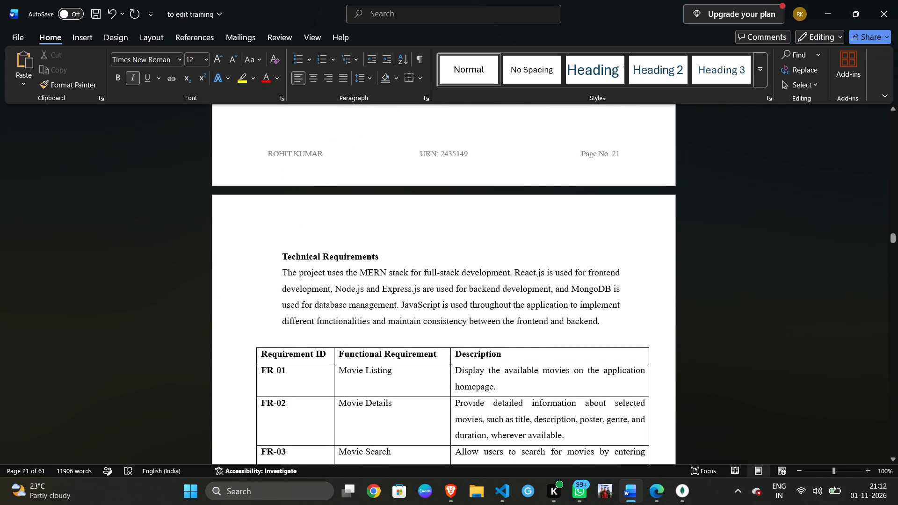
{"action": "scroll", "coordinate": [323, 233], "scroll_direction": "down", "scroll_amount": 2}
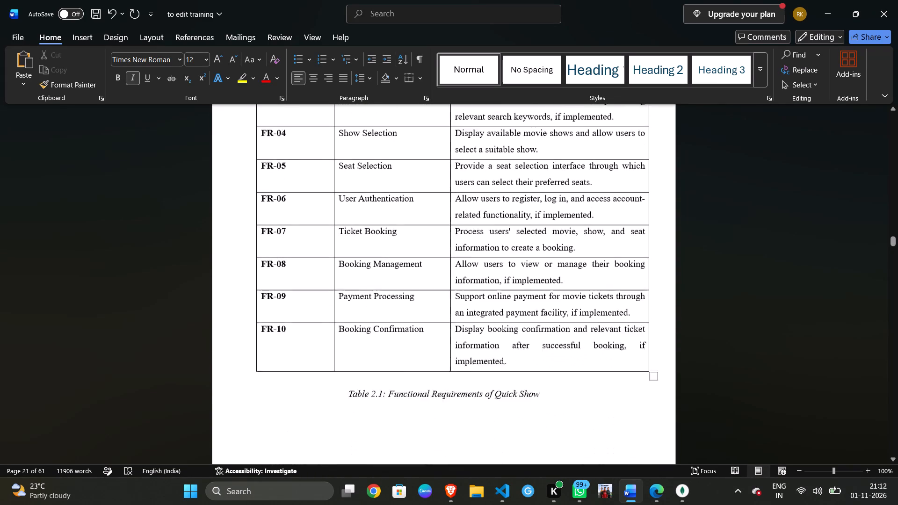
{"action": "scroll", "coordinate": [323, 233], "scroll_direction": "down", "scroll_amount": 1}
{"action": "scroll", "coordinate": [440, 363], "scroll_direction": "down", "scroll_amount": 1}
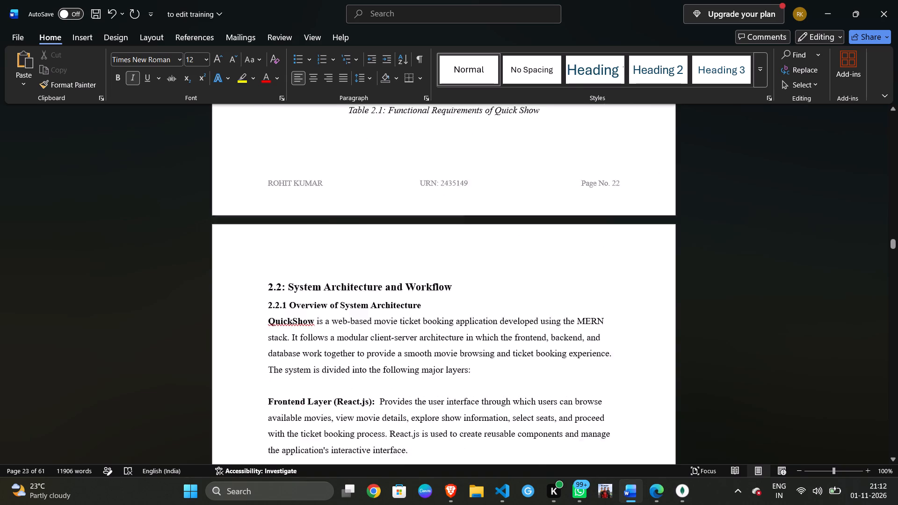
Review the section 2.2 pages, checking the system architecture text, Figure 2.1 with its caption, and the Major System Components layout.
{"action": "scroll", "coordinate": [440, 363], "scroll_direction": "down", "scroll_amount": 3}
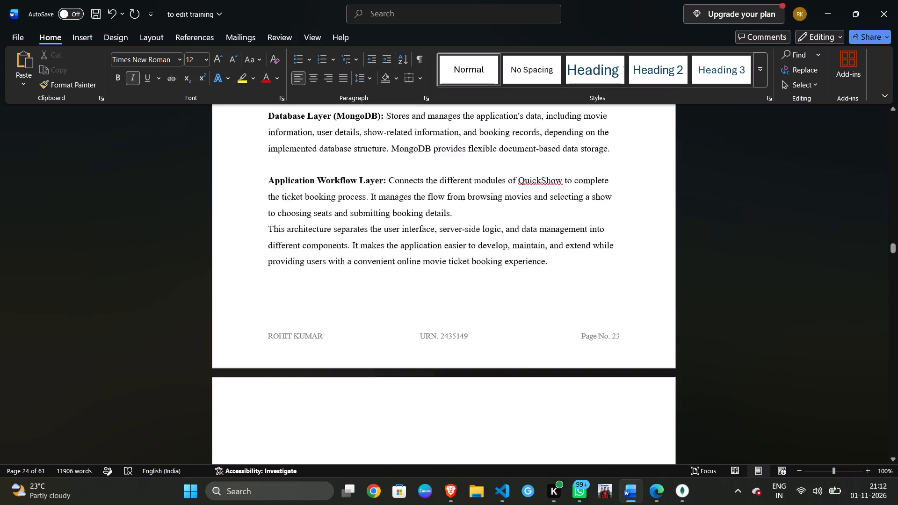
{"action": "scroll", "coordinate": [440, 363], "scroll_direction": "down", "scroll_amount": 5}
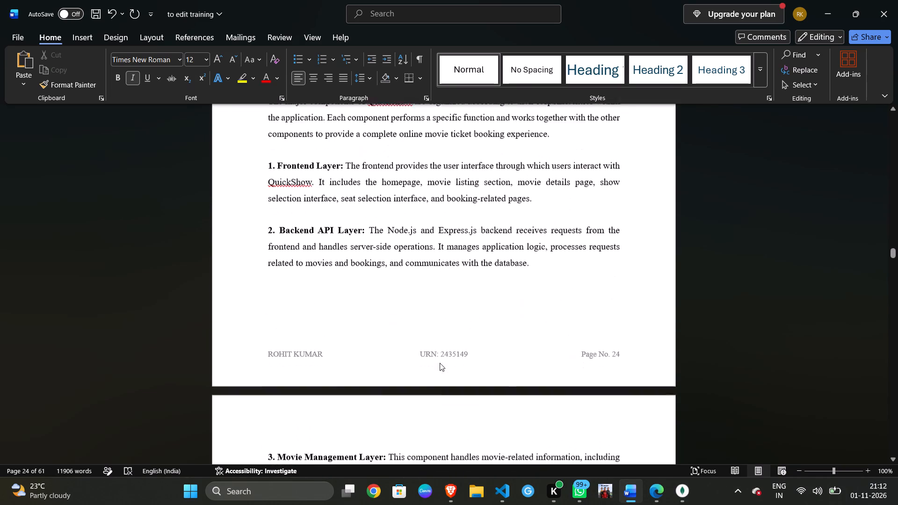
{"action": "scroll", "coordinate": [440, 363], "scroll_direction": "up", "scroll_amount": 2}
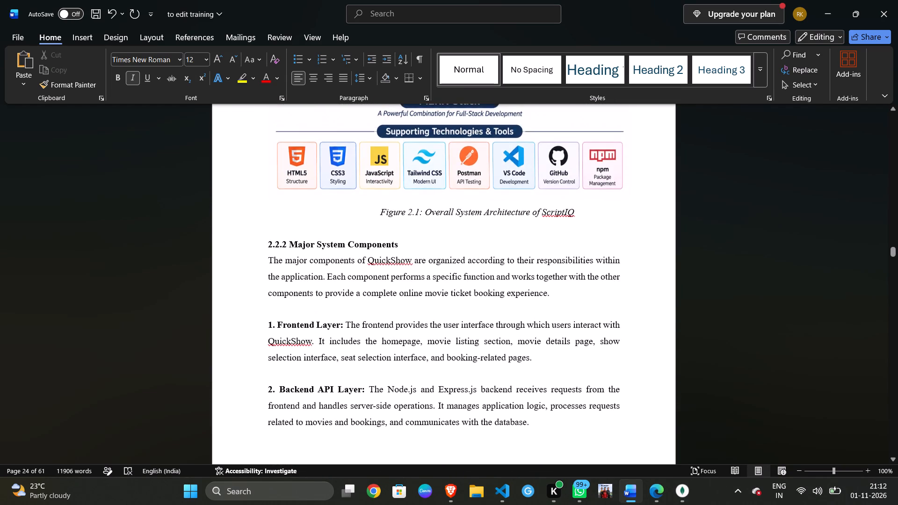
{"action": "scroll", "coordinate": [440, 363], "scroll_direction": "down", "scroll_amount": 5}
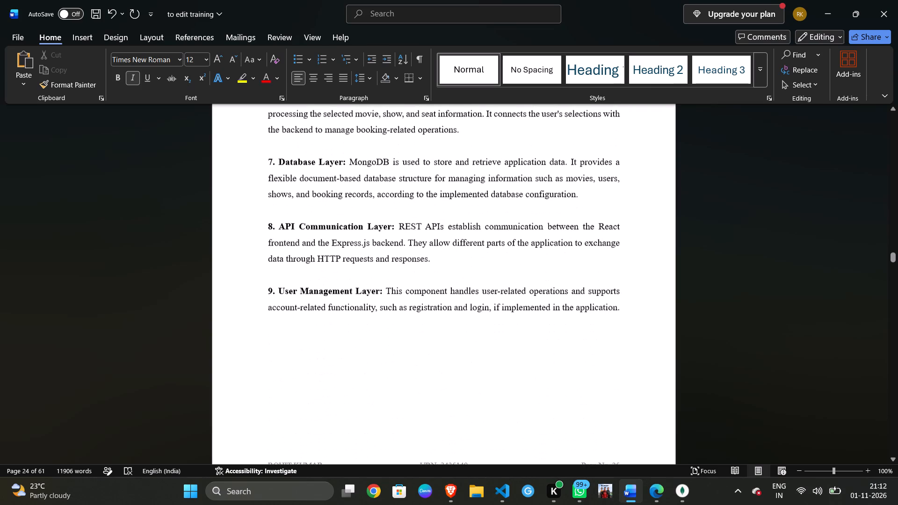
{"action": "scroll", "coordinate": [440, 363], "scroll_direction": "right", "scroll_amount": 1}
{"action": "scroll", "coordinate": [440, 363], "scroll_direction": "up", "scroll_amount": 3}
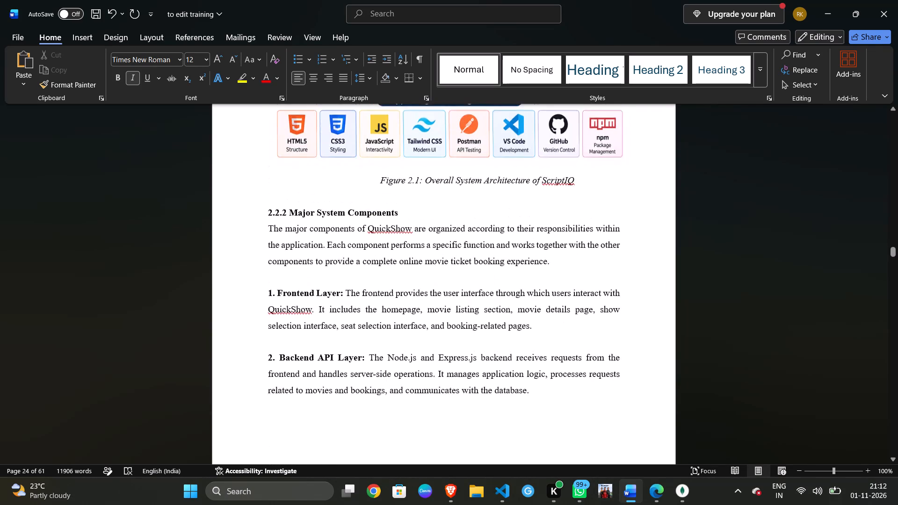
{"action": "scroll", "coordinate": [440, 363], "scroll_direction": "up", "scroll_amount": 2}
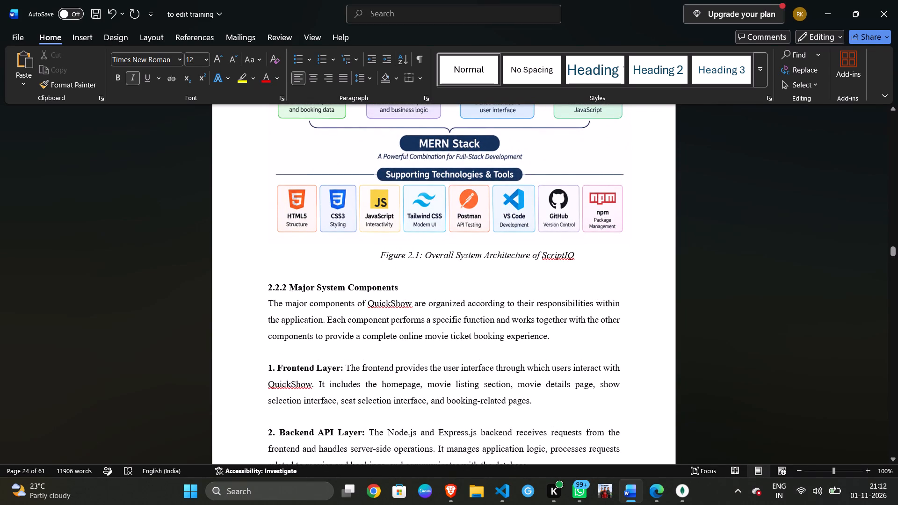
Shift the Figure 2.1 caption closer to the diagram's centre, replacing its last bit of indentation with twenty spaces.
{"action": "left_click", "coordinate": [380, 257]}
{"action": "key", "text": "BackSpace"}
{"action": "key", "text": "space"}
{"action": "key", "text": "space"}
{"action": "key", "text": "space"}
{"action": "key", "text": "space"}
{"action": "key", "text": "space"}
{"action": "key", "text": "space"}
{"action": "key", "text": "space"}
{"action": "key", "text": "space"}
{"action": "key", "text": "space"}
{"action": "key", "text": "space"}
{"action": "key", "text": "space"}
{"action": "key", "text": "space"}
{"action": "key", "text": "space"}
{"action": "key", "text": "space"}
{"action": "key", "text": "space"}
{"action": "key", "text": "space"}
{"action": "key", "text": "space"}
{"action": "key", "text": "space"}
{"action": "key", "text": "space"}
{"action": "key", "text": "space"}
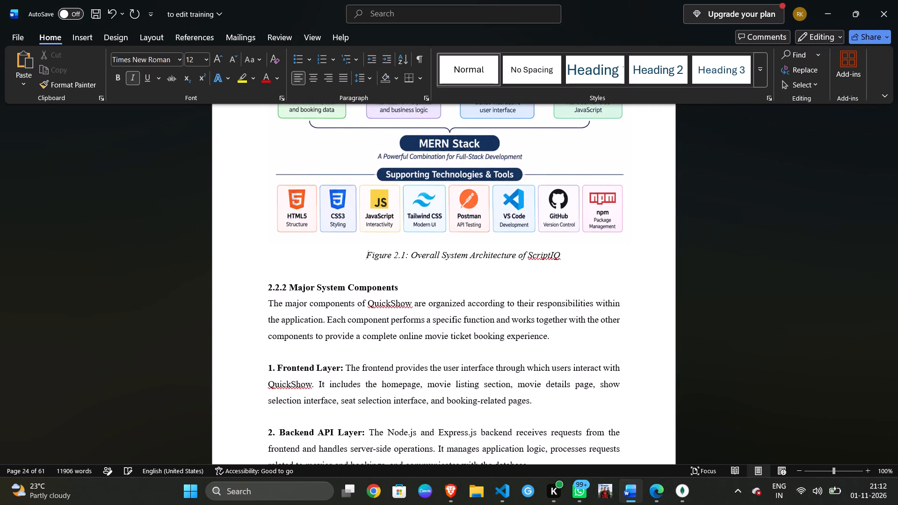
Replace the project name ScriptIQ with "quickshow" at the end of the Figure 2.1 caption.
{"action": "left_click", "coordinate": [565, 257]}
{"action": "key", "text": "BackSpace"}
{"action": "key", "text": "BackSpace"}
{"action": "key", "text": "BackSpace"}
{"action": "key", "text": "BackSpace"}
{"action": "key", "text": "BackSpace"}
{"action": "key", "text": "BackSpace"}
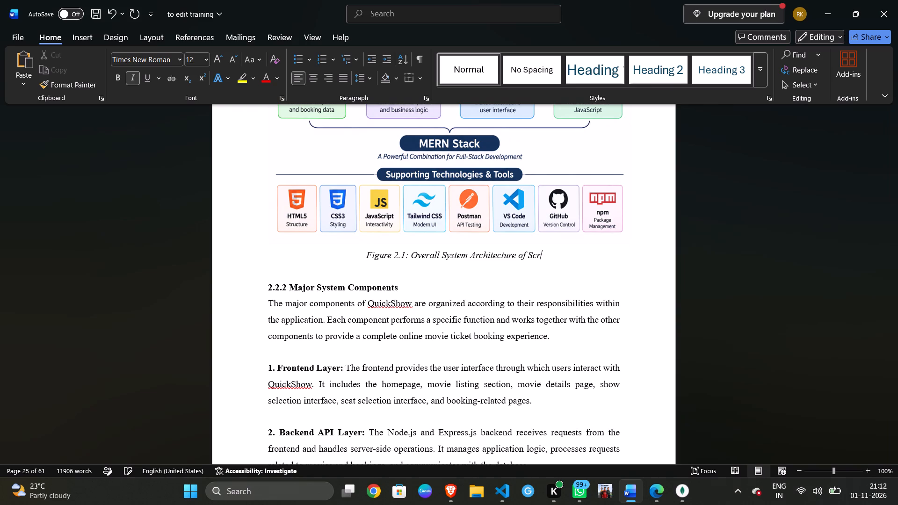
{"action": "key", "text": "BackSpace"}
{"action": "key", "text": "BackSpace"}
{"action": "type", "text": "quickshow"}
Review the pages from section 2.2.2 through section 2.5, checking the Table 2.2 caption, heading spacing and figures.
{"action": "scroll", "coordinate": [565, 257], "scroll_direction": "down", "scroll_amount": 2}
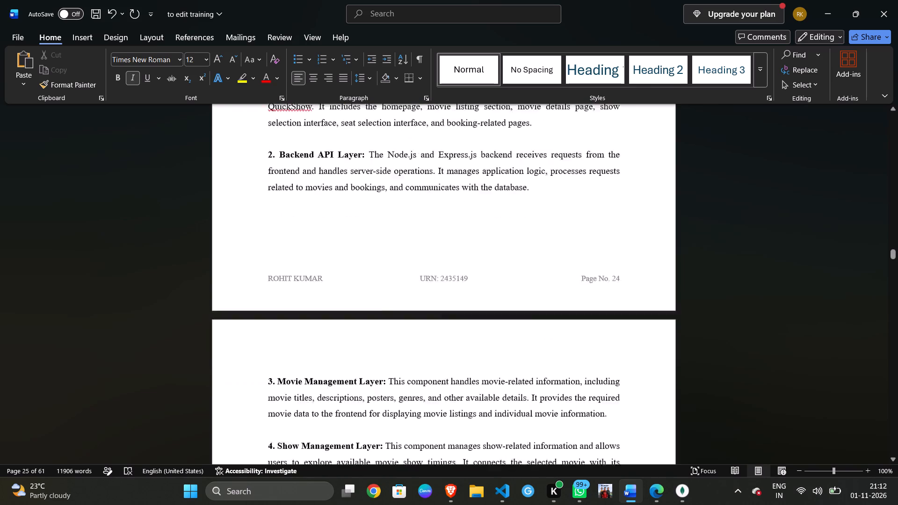
{"action": "scroll", "coordinate": [565, 257], "scroll_direction": "down", "scroll_amount": 4}
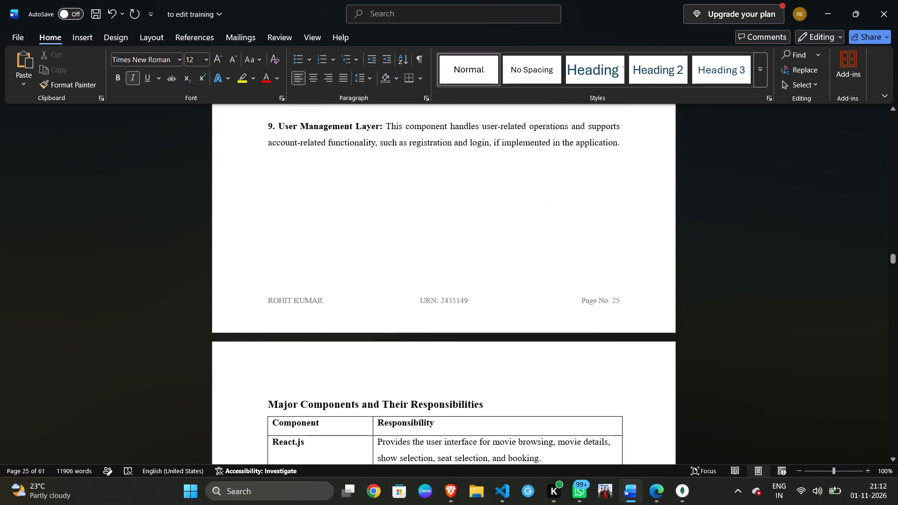
{"action": "scroll", "coordinate": [565, 257], "scroll_direction": "down", "scroll_amount": 3}
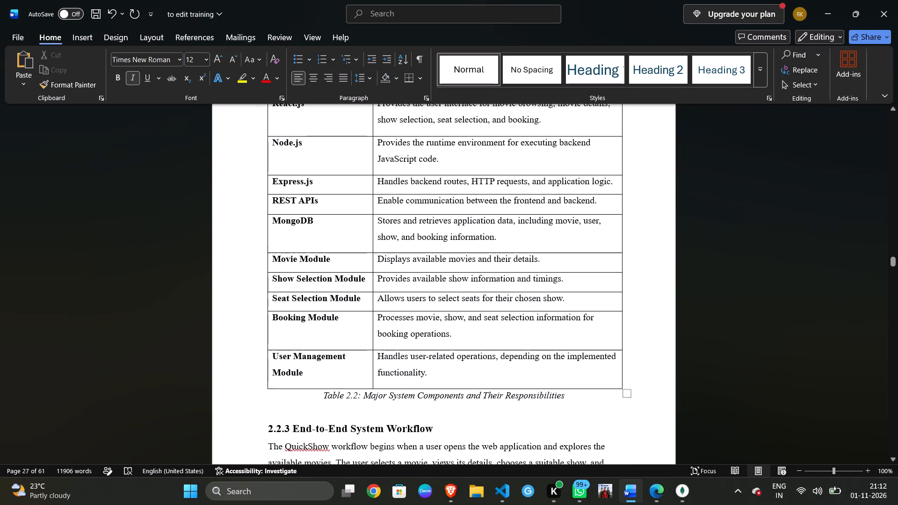
{"action": "scroll", "coordinate": [542, 394], "scroll_direction": "down", "scroll_amount": 1}
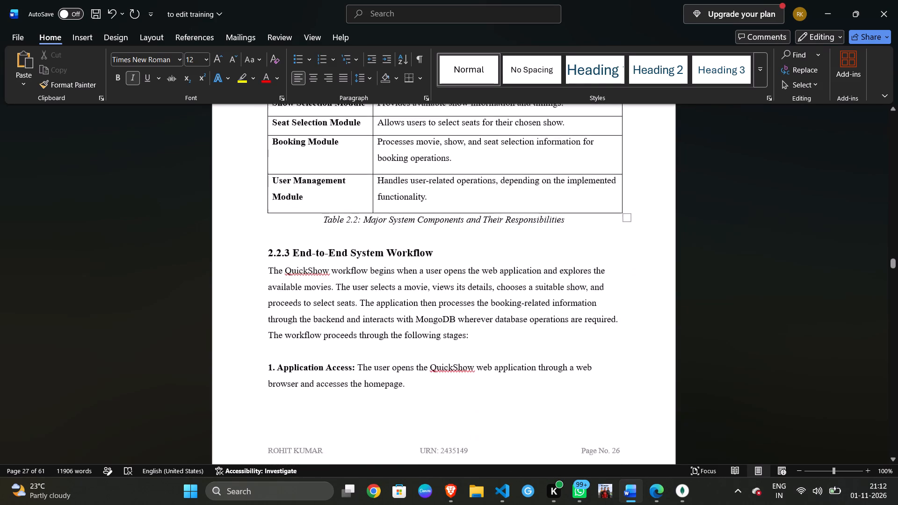
{"action": "scroll", "coordinate": [542, 394], "scroll_direction": "down", "scroll_amount": 4}
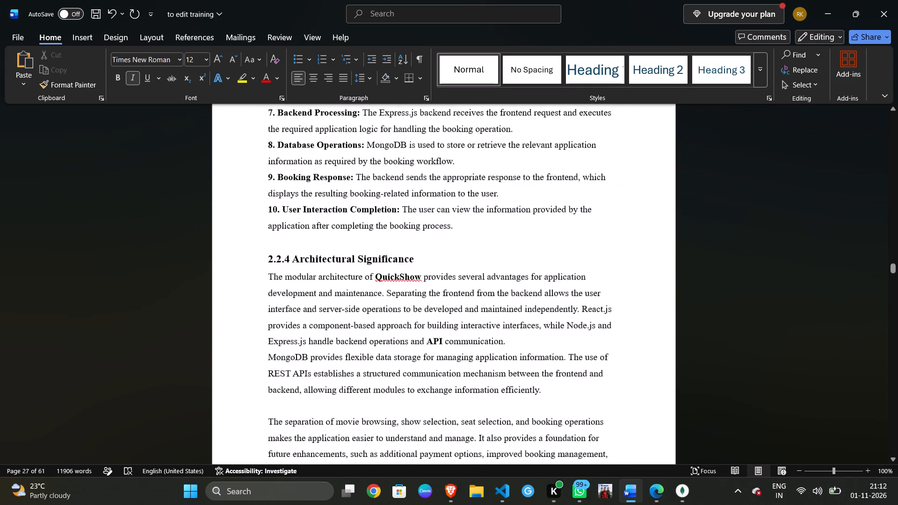
{"action": "scroll", "coordinate": [542, 394], "scroll_direction": "down", "scroll_amount": 2}
{"action": "scroll", "coordinate": [542, 394], "scroll_direction": "up", "scroll_amount": 2}
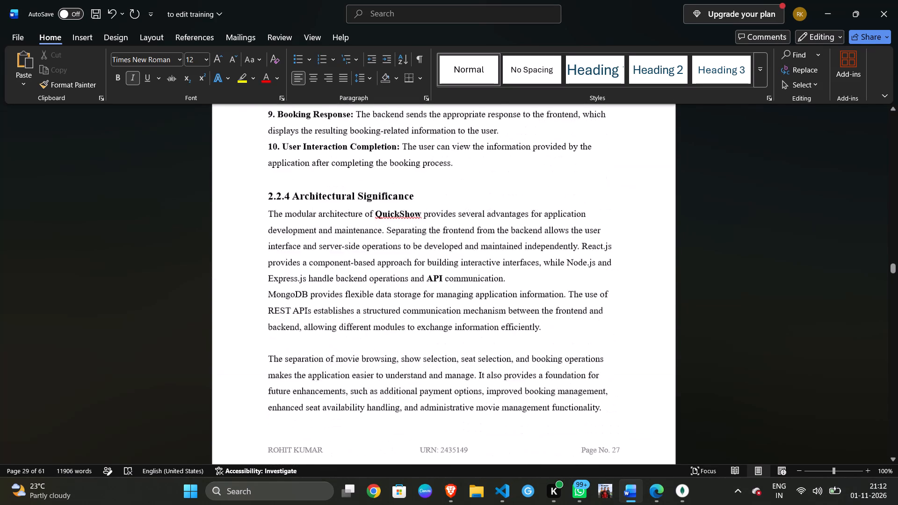
{"action": "scroll", "coordinate": [542, 394], "scroll_direction": "up", "scroll_amount": 6}
{"action": "scroll", "coordinate": [542, 394], "scroll_direction": "down", "scroll_amount": 1}
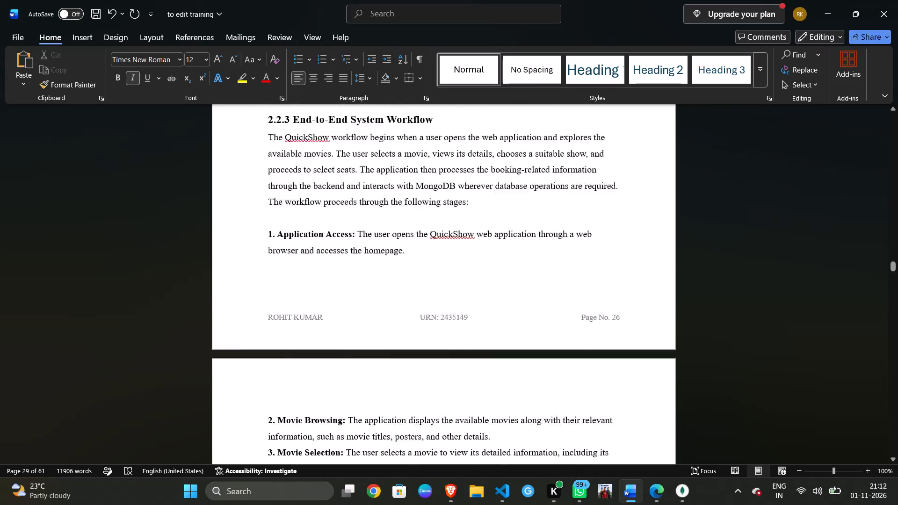
{"action": "scroll", "coordinate": [542, 394], "scroll_direction": "down", "scroll_amount": 6}
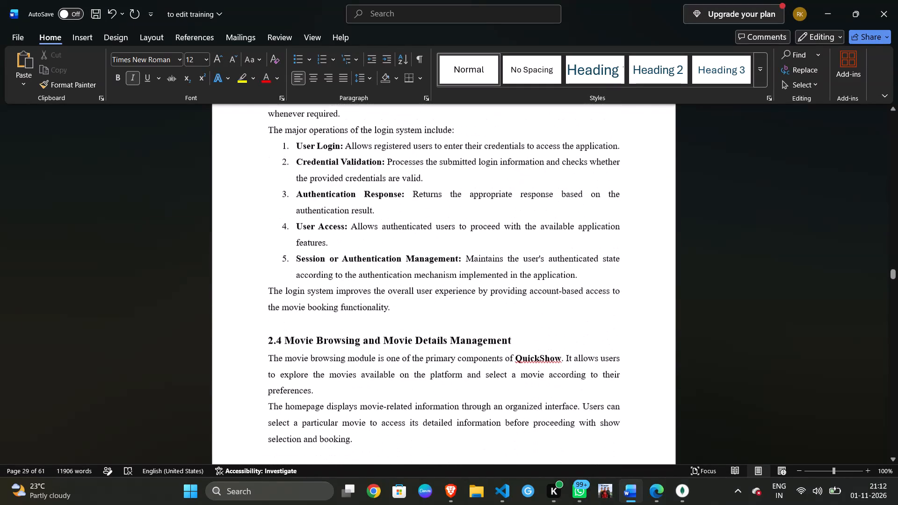
{"action": "scroll", "coordinate": [542, 394], "scroll_direction": "down", "scroll_amount": 6}
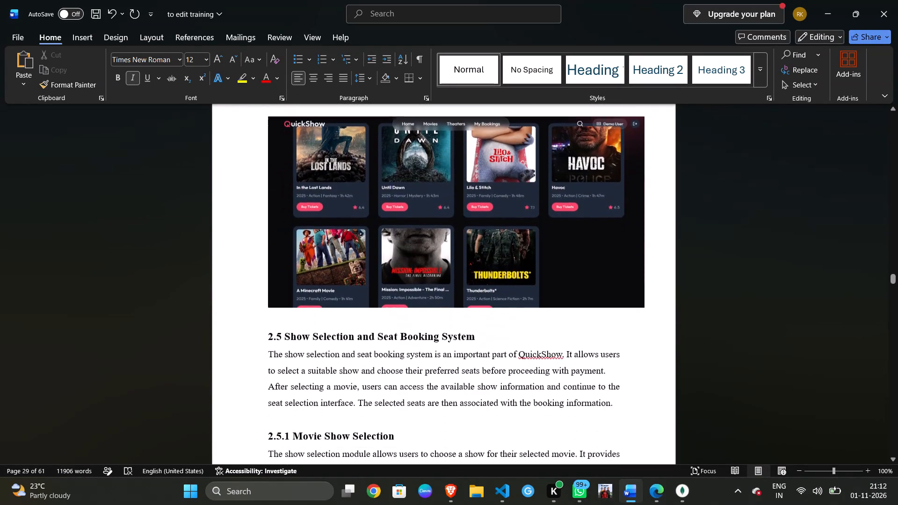
Add an empty line for a caption below the movie listing screenshot, just above section 2.5.
{"action": "left_click", "coordinate": [654, 301]}
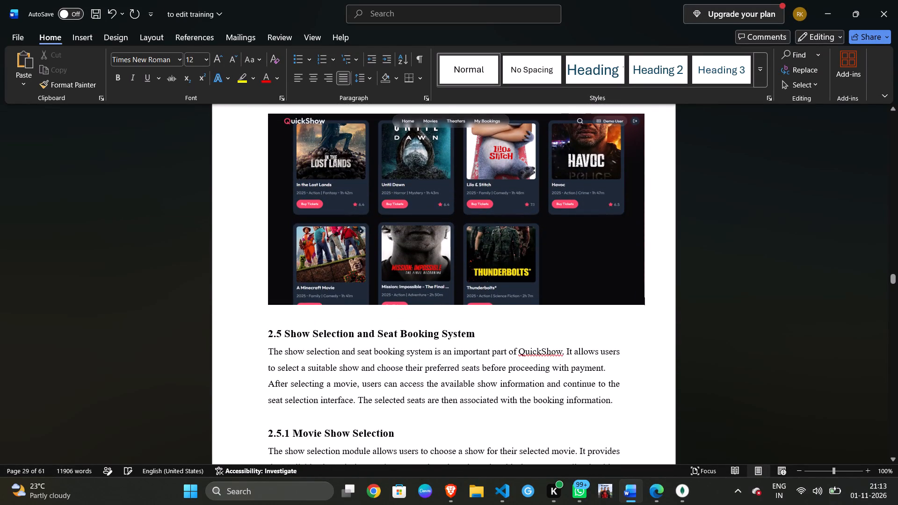
{"action": "key", "text": "Return"}
Look back through the section 2.2 to 2.4 pages to check the existing table and figure captions and their numbering.
{"action": "scroll", "coordinate": [654, 301], "scroll_direction": "up", "scroll_amount": 4}
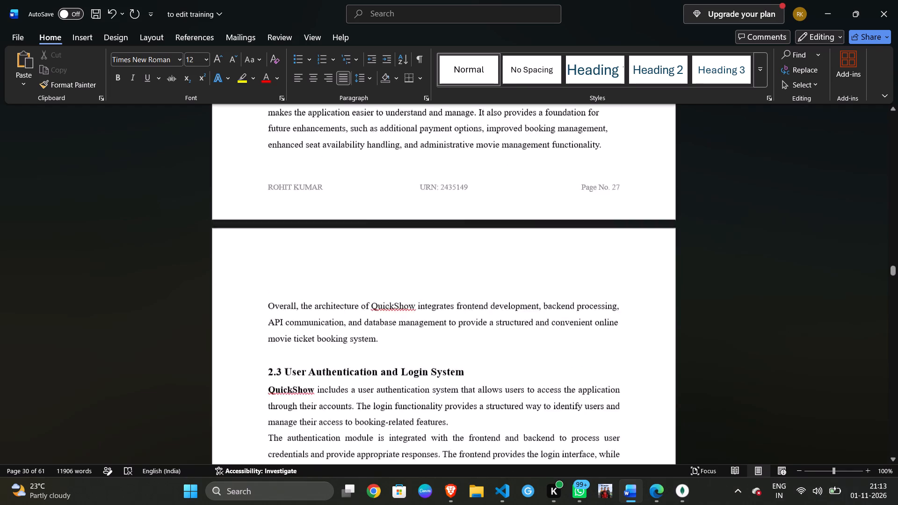
{"action": "scroll", "coordinate": [654, 301], "scroll_direction": "up", "scroll_amount": 9}
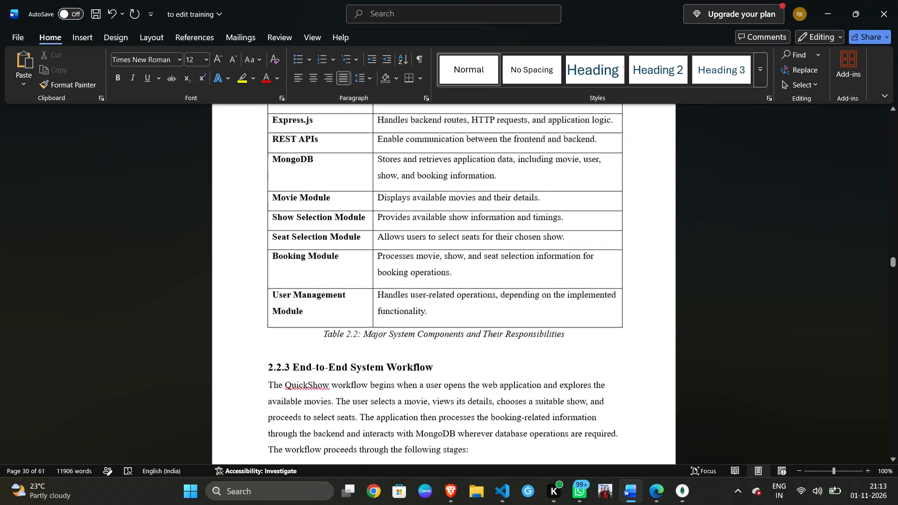
{"action": "scroll", "coordinate": [654, 301], "scroll_direction": "up", "scroll_amount": 8}
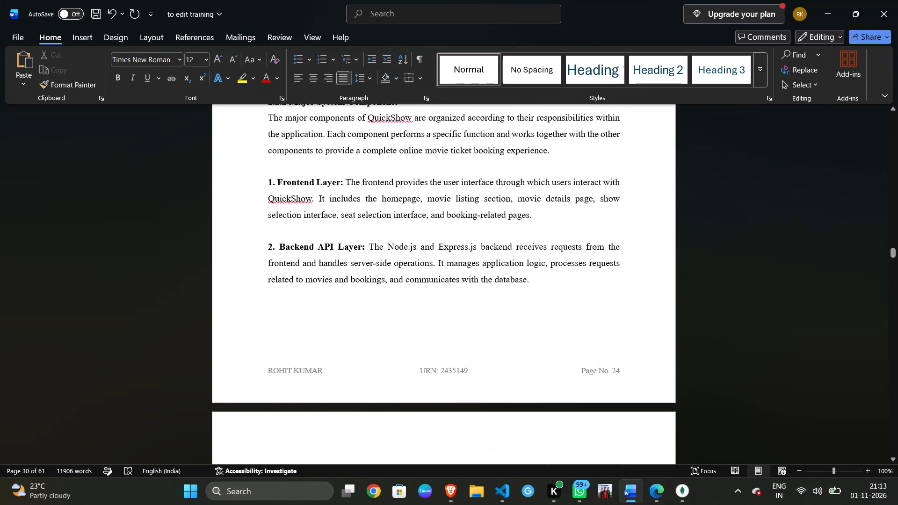
{"action": "scroll", "coordinate": [654, 301], "scroll_direction": "up", "scroll_amount": 1}
{"action": "scroll", "coordinate": [654, 301], "scroll_direction": "right", "scroll_amount": 1}
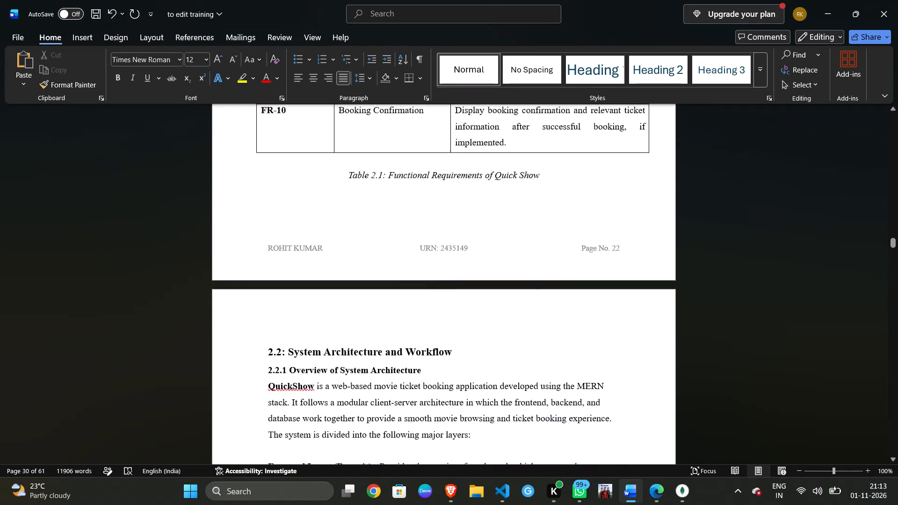
{"action": "scroll", "coordinate": [654, 301], "scroll_direction": "down", "scroll_amount": 3}
{"action": "scroll", "coordinate": [654, 301], "scroll_direction": "up", "scroll_amount": 1}
{"action": "scroll", "coordinate": [654, 301], "scroll_direction": "down", "scroll_amount": 1}
{"action": "scroll", "coordinate": [654, 301], "scroll_direction": "up", "scroll_amount": 1}
{"action": "scroll", "coordinate": [654, 301], "scroll_direction": "down", "scroll_amount": 3}
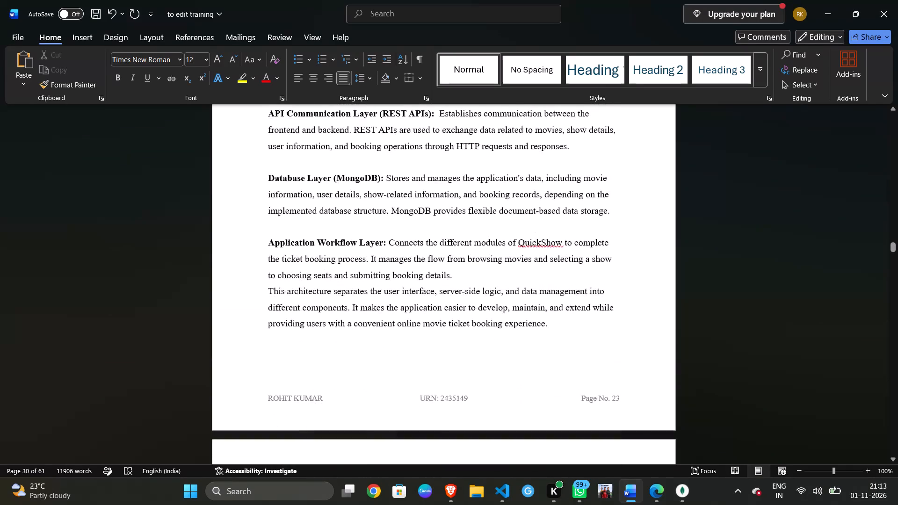
{"action": "scroll", "coordinate": [654, 301], "scroll_direction": "down", "scroll_amount": 6}
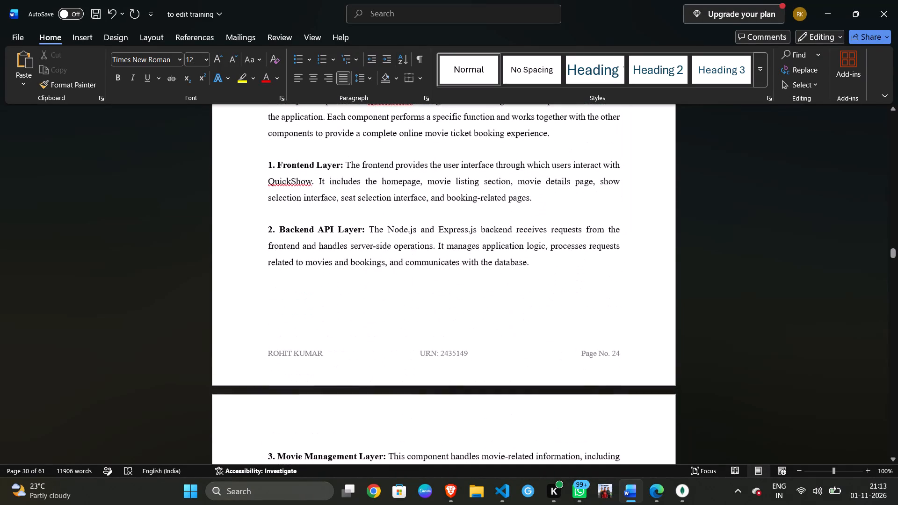
{"action": "scroll", "coordinate": [654, 301], "scroll_direction": "down", "scroll_amount": 6}
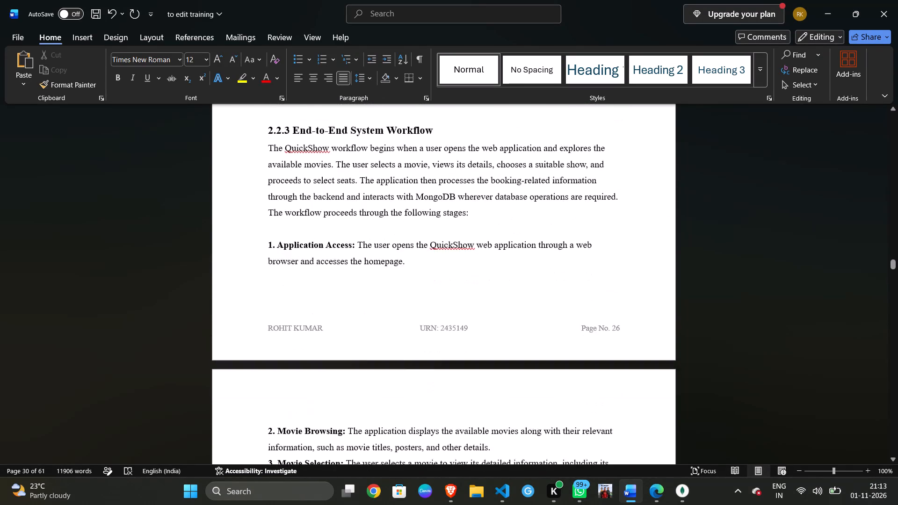
{"action": "scroll", "coordinate": [654, 301], "scroll_direction": "down", "scroll_amount": 6}
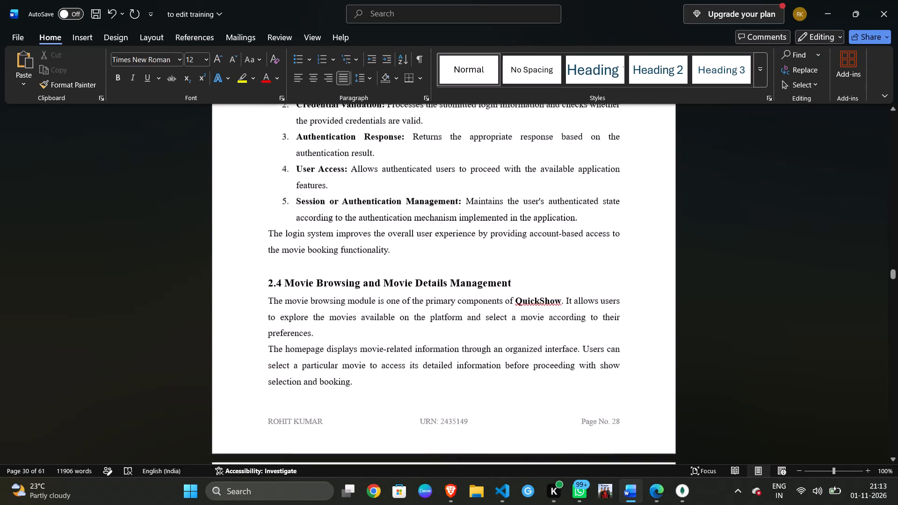
{"action": "scroll", "coordinate": [654, 301], "scroll_direction": "down", "scroll_amount": 4}
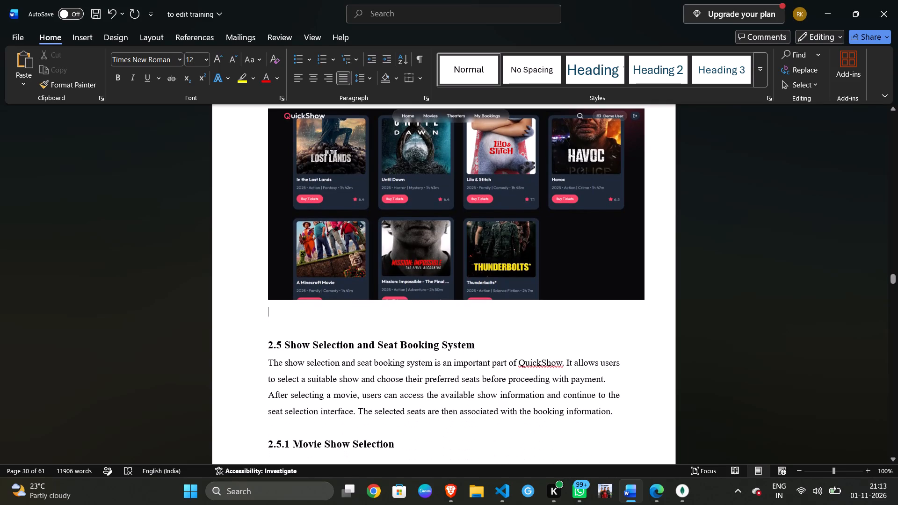
Start the caption below the movie listing screenshot with "Fig 2.2 - ", indented toward the page centre.
{"action": "key", "text": "Tab"}
{"action": "key", "text": "Tab"}
{"action": "key", "text": "space"}
{"action": "key", "text": "space"}
{"action": "type", "text": "fig 2.2"}
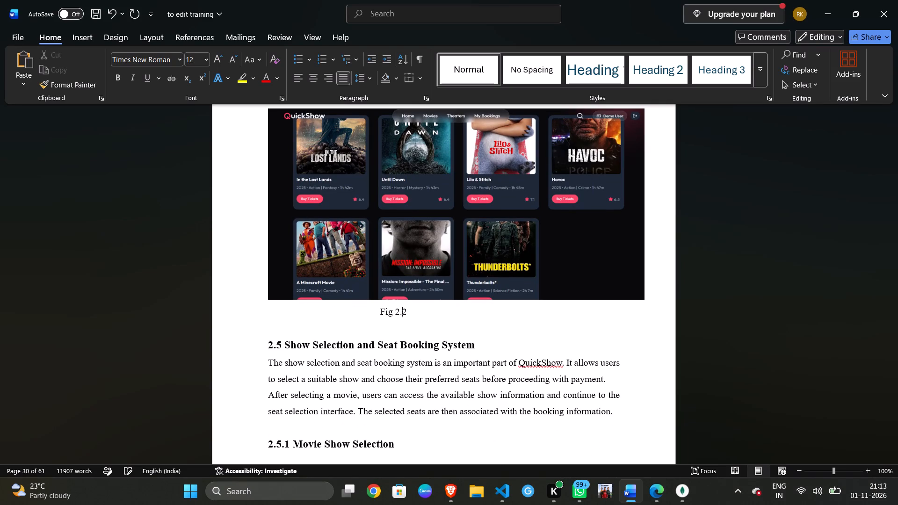
{"action": "key", "text": "space"}
{"action": "key", "text": "BackSpace"}
{"action": "type", "text": "-"}
{"action": "key", "text": "space"}
{"action": "key", "text": "BackSpace"}
{"action": "key", "text": "BackSpace"}
{"action": "key", "text": "space"}
{"action": "type", "text": "-"}
{"action": "key", "text": "space"}
Complete the Fig 2.2 caption with the text "movie browser page" after checking the surrounding section text.
{"action": "scroll", "coordinate": [470, 317], "scroll_direction": "up", "scroll_amount": 2}
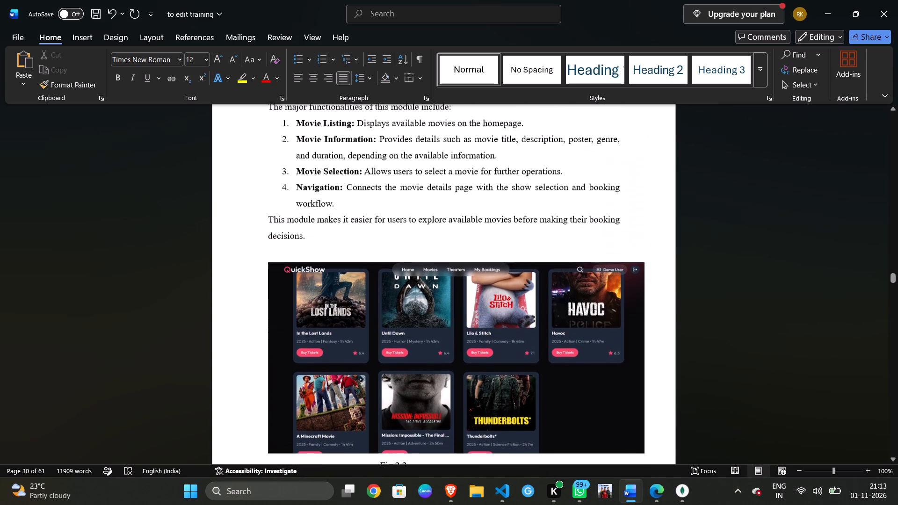
{"action": "scroll", "coordinate": [470, 317], "scroll_direction": "up", "scroll_amount": 2}
{"action": "scroll", "coordinate": [470, 317], "scroll_direction": "down", "scroll_amount": 2}
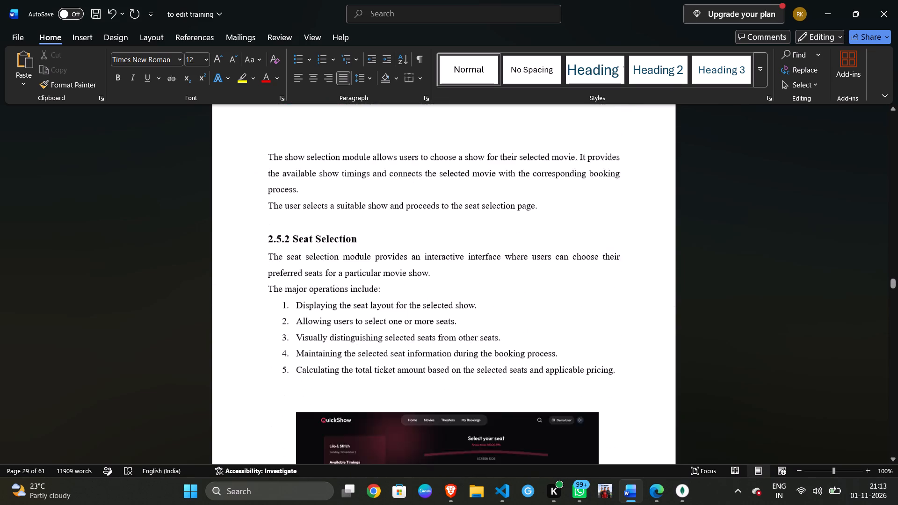
{"action": "scroll", "coordinate": [470, 317], "scroll_direction": "up", "scroll_amount": 4}
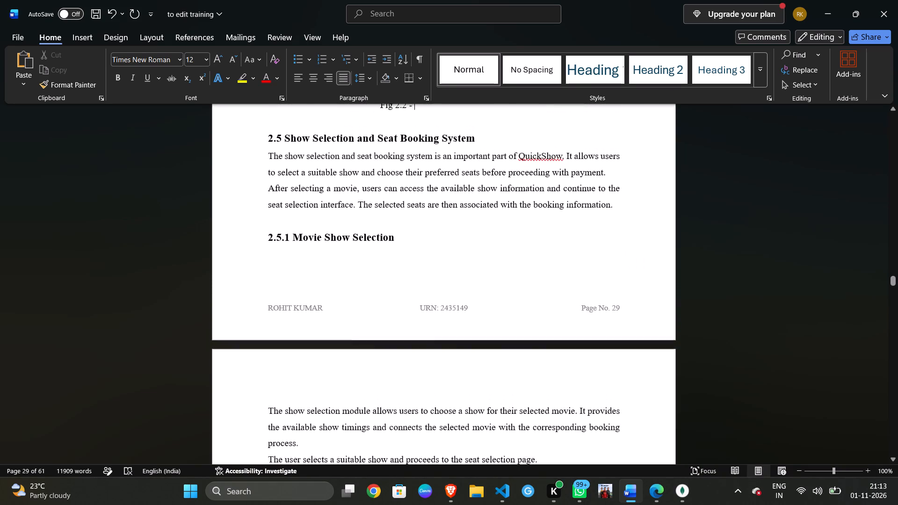
{"action": "scroll", "coordinate": [470, 317], "scroll_direction": "up", "scroll_amount": 3}
{"action": "type", "text": "movie"}
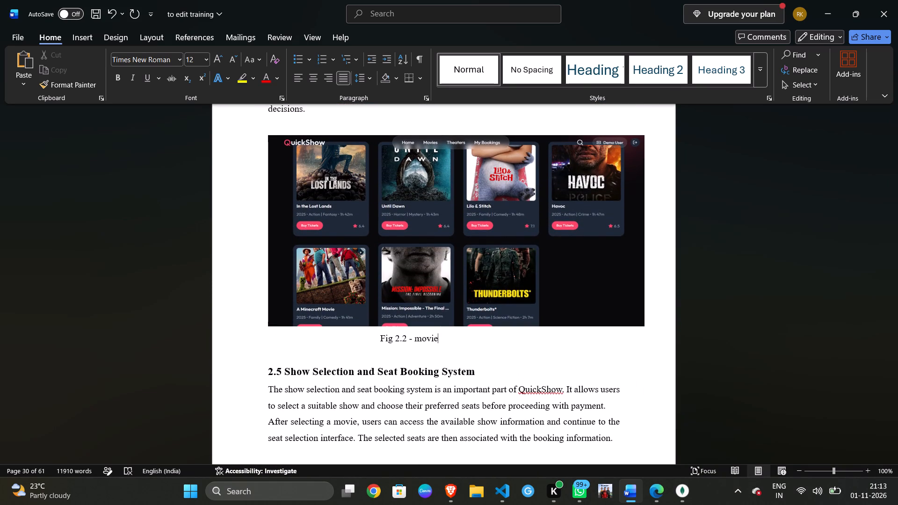
{"action": "key", "text": "space"}
{"action": "type", "text": "bro"}
{"action": "type", "text": "wser page"}
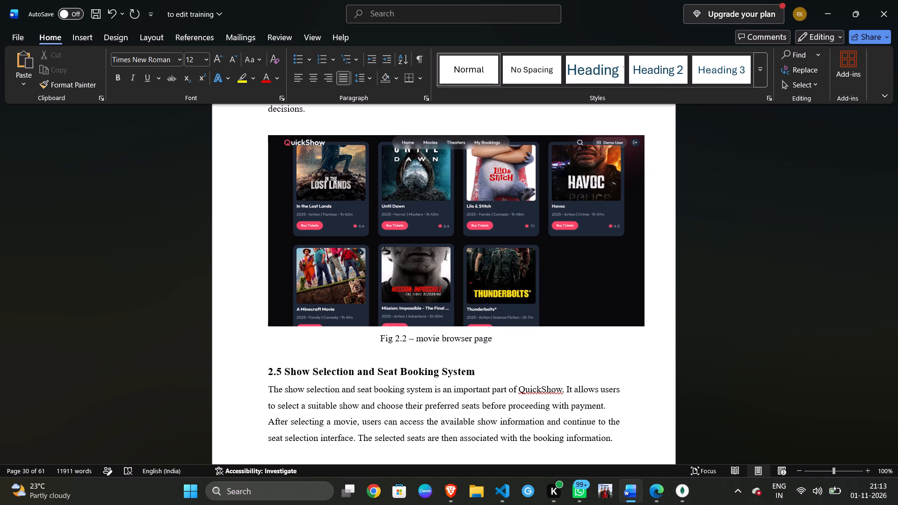
Change "browser" to "browsing" in the Fig 2.2 caption and add a space after the word "page".
{"action": "key", "text": "Left"}
{"action": "key", "text": "Left"}
{"action": "key", "text": "Left"}
{"action": "key", "text": "Left"}
{"action": "key", "text": "Left"}
{"action": "key", "text": "BackSpace"}
{"action": "key", "text": "BackSpace"}
{"action": "type", "text": "ing"}
{"action": "left_click", "coordinate": [507, 342]}
{"action": "key", "text": "space"}
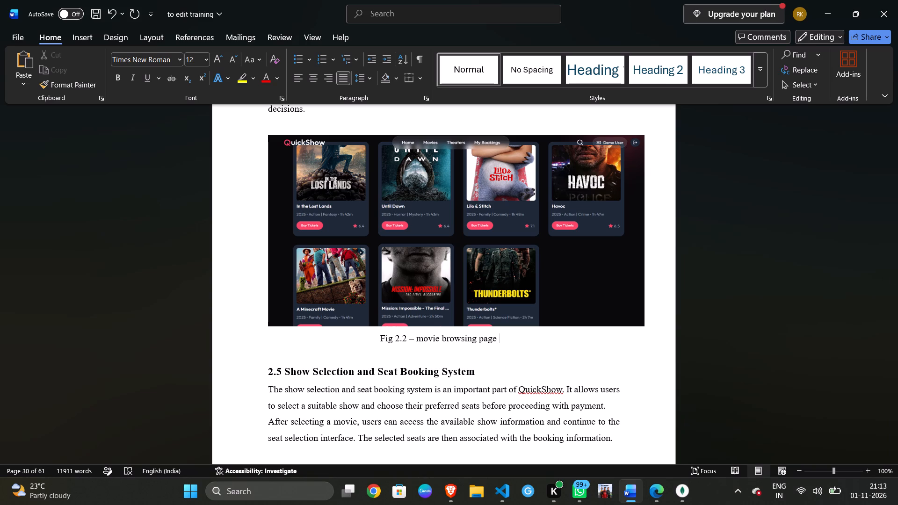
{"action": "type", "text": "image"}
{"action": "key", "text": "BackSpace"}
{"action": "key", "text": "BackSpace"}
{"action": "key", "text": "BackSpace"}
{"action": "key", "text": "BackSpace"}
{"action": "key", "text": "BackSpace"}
Append "current movies" to the Fig 2.2 caption and italicise the whole caption.
{"action": "type", "text": "cureent movies"}
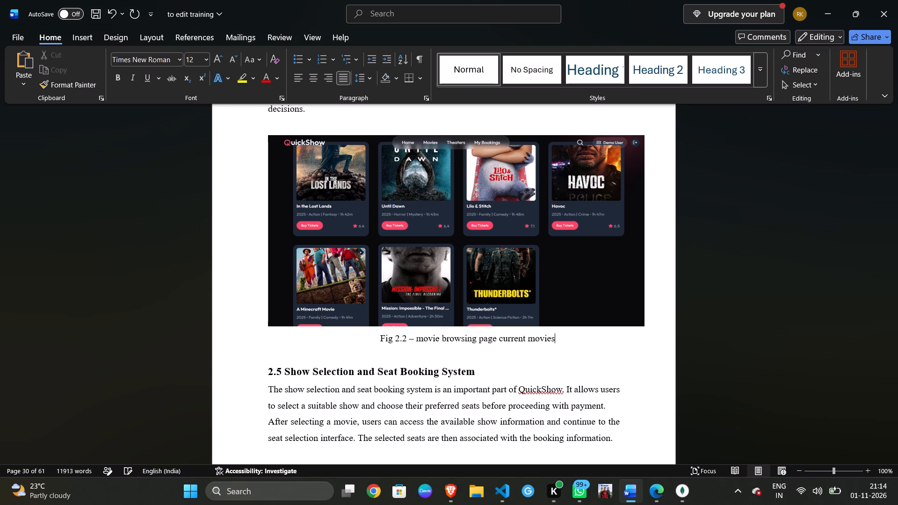
{"action": "left_click_drag", "start_coordinate": [558, 341], "coordinate": [382, 335]}
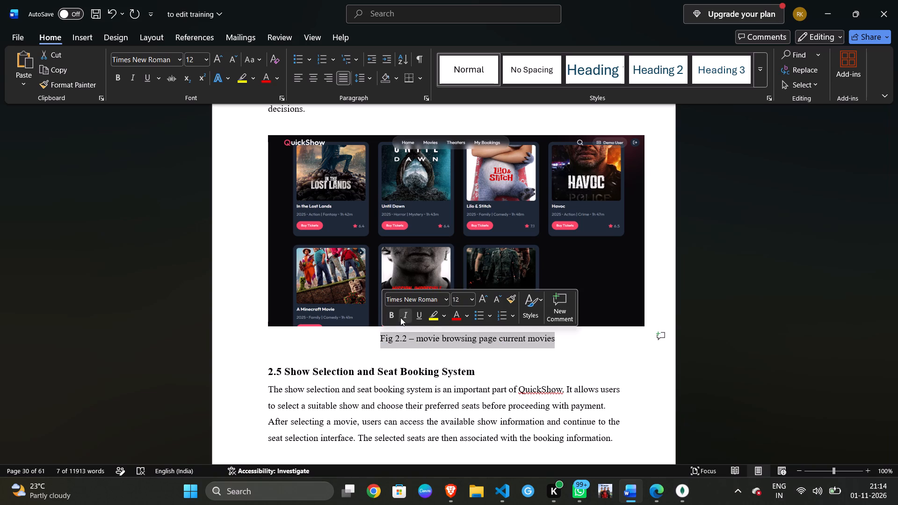
{"action": "left_click", "coordinate": [402, 317]}
Insert three blank lines before the "2.5.1 Movie Show Selection" heading so it starts on the next page with its text.
{"action": "scroll", "coordinate": [479, 359], "scroll_direction": "down", "scroll_amount": 1}
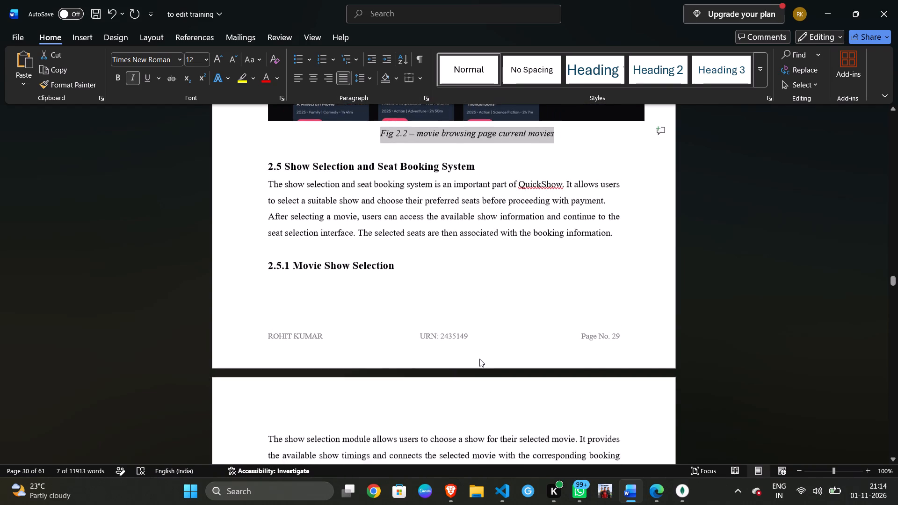
{"action": "scroll", "coordinate": [479, 359], "scroll_direction": "down", "scroll_amount": 1}
{"action": "left_click", "coordinate": [269, 231]}
{"action": "key", "text": "Return"}
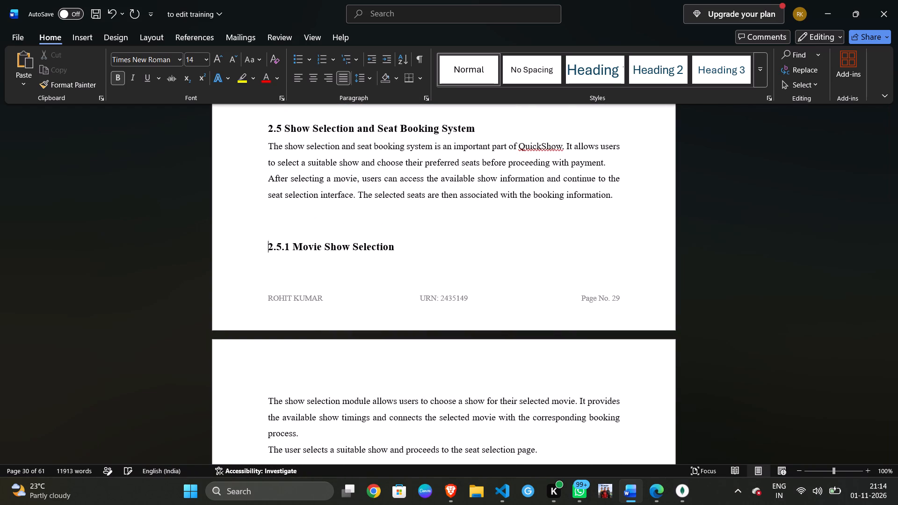
{"action": "key", "text": "Return"}
{"action": "key", "text": "Return"}
{"action": "scroll", "coordinate": [269, 231], "scroll_direction": "down", "scroll_amount": 2}
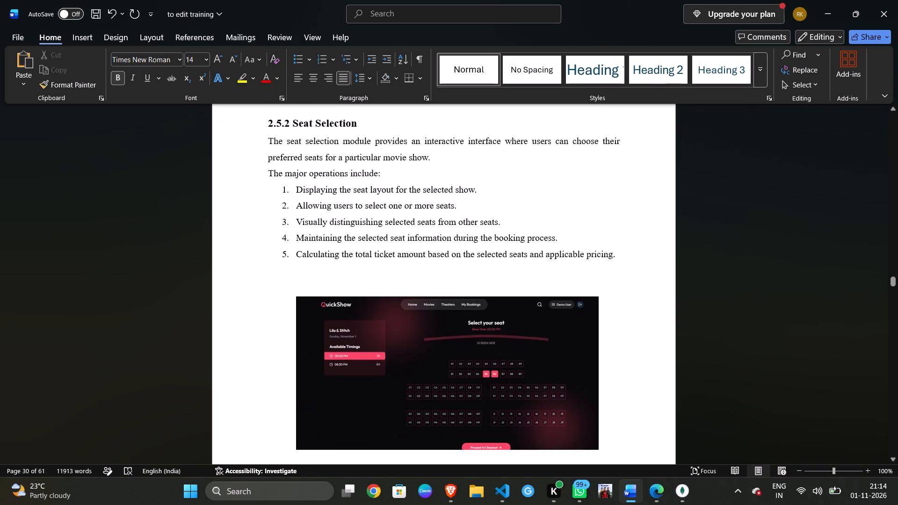
{"action": "scroll", "coordinate": [269, 231], "scroll_direction": "down", "scroll_amount": 1}
{"action": "scroll", "coordinate": [407, 317], "scroll_direction": "up", "scroll_amount": 2}
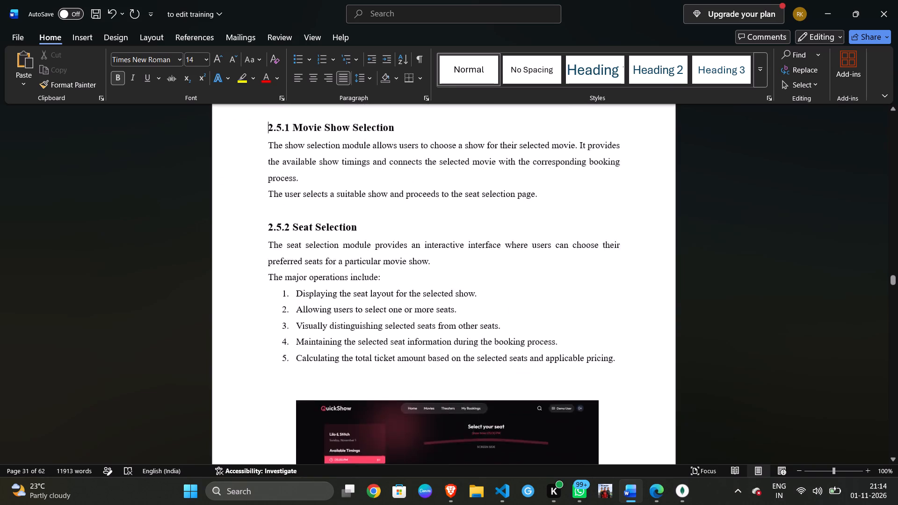
{"action": "scroll", "coordinate": [407, 317], "scroll_direction": "up", "scroll_amount": 1}
Start a caption directly below the seat selection screenshot with "Fig 2.3 - ".
{"action": "scroll", "coordinate": [407, 317], "scroll_direction": "down", "scroll_amount": 3}
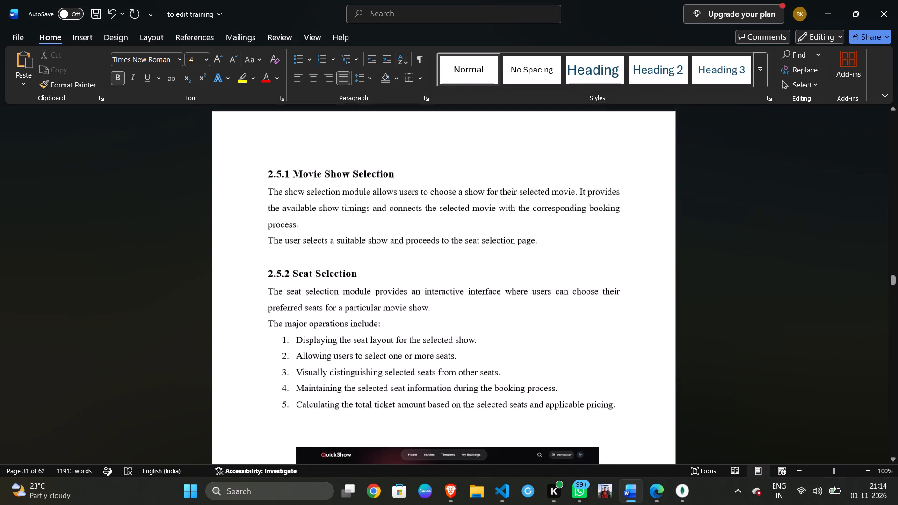
{"action": "scroll", "coordinate": [407, 317], "scroll_direction": "down", "scroll_amount": 3}
{"action": "left_click", "coordinate": [359, 395]}
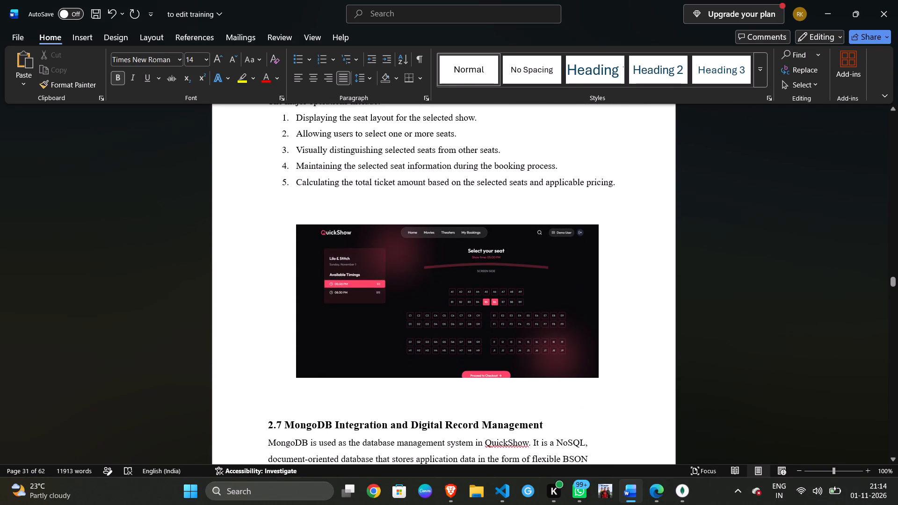
{"action": "type", "text": "fig"}
{"action": "key", "text": "space"}
{"action": "key", "text": "BackSpace"}
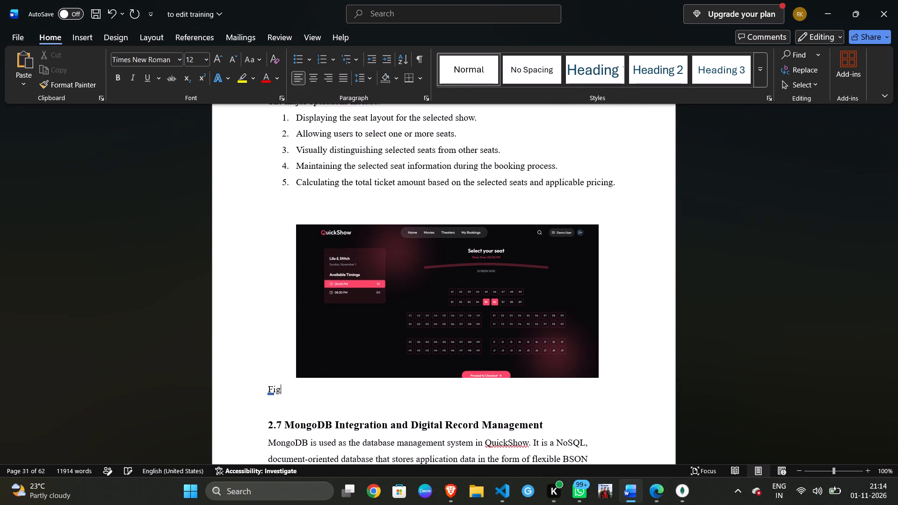
{"action": "key", "text": "space"}
{"action": "type", "text": "2,2"}
{"action": "key", "text": "BackSpace"}
{"action": "key", "text": "BackSpace"}
{"action": "type", "text": ".4"}
{"action": "key", "text": "BackSpace"}
{"action": "type", "text": "3-"}
{"action": "key", "text": "BackSpace"}
{"action": "key", "text": "space"}
{"action": "type", "text": "-"}
{"action": "key", "text": "space"}
Complete the Fig 2.3 caption with the text "Seal selection page of quick show".
{"action": "type", "text": "Seal selection"}
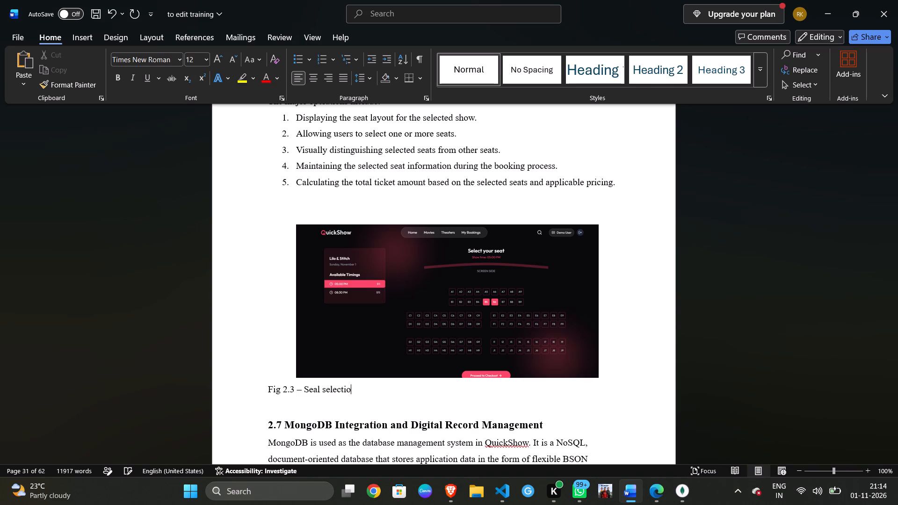
{"action": "key", "text": "space"}
{"action": "type", "text": "page"}
{"action": "key", "text": "space"}
{"action": "type", "text": "of quick show"}
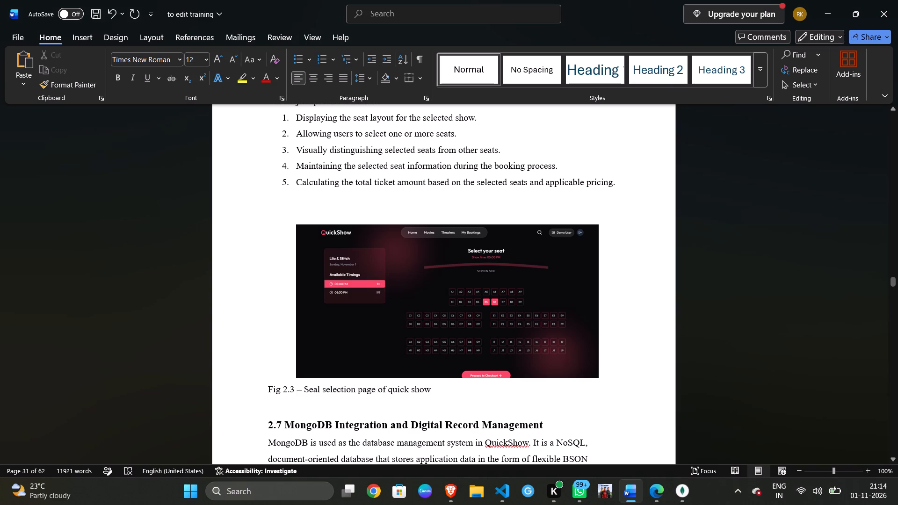
Italicise the Fig 2.3 caption and indent it with spaces toward the page centre, under the screenshot.
{"action": "left_click_drag", "start_coordinate": [435, 394], "coordinate": [242, 385]}
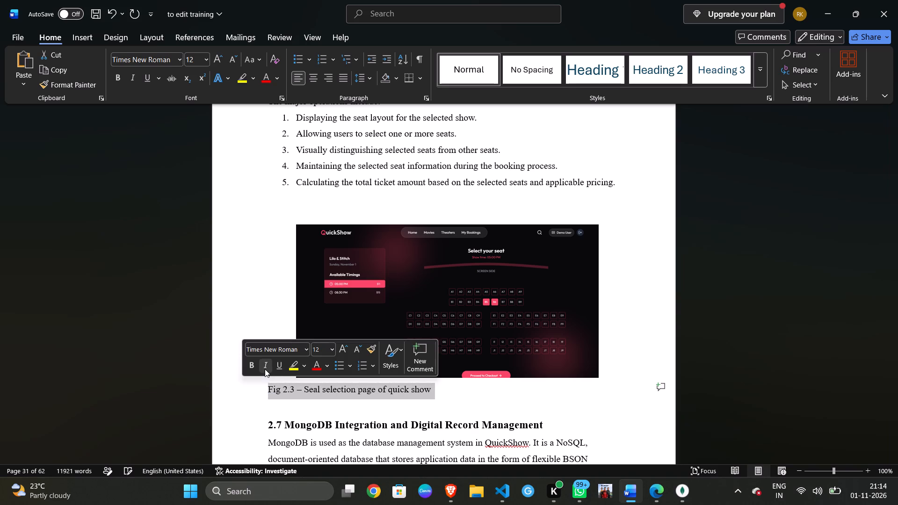
{"action": "left_click", "coordinate": [263, 369]}
{"action": "left_click", "coordinate": [264, 389]}
{"action": "key", "text": "space"}
{"action": "key", "text": "space"}
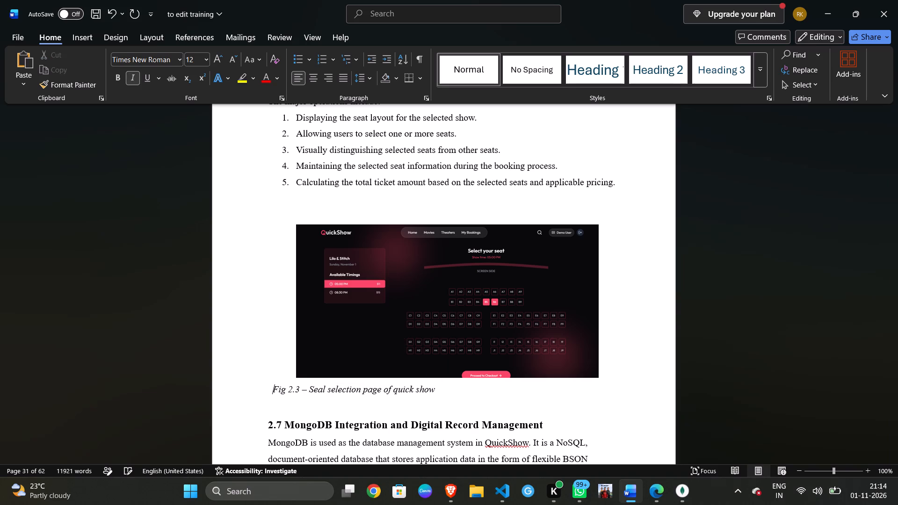
{"action": "key", "text": "space"}
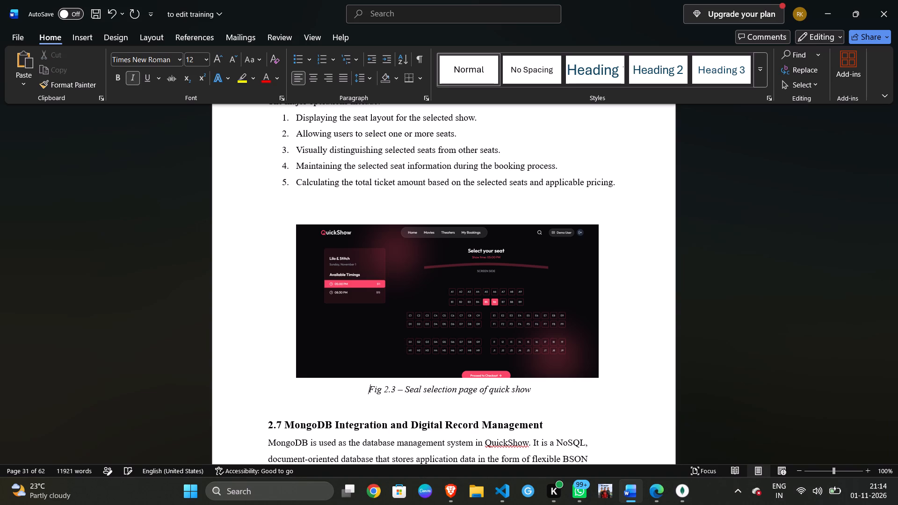
{"action": "key", "text": "space"}
{"action": "key", "text": "space"}
{"action": "key", "text": "space"}
{"action": "key", "text": "space"}
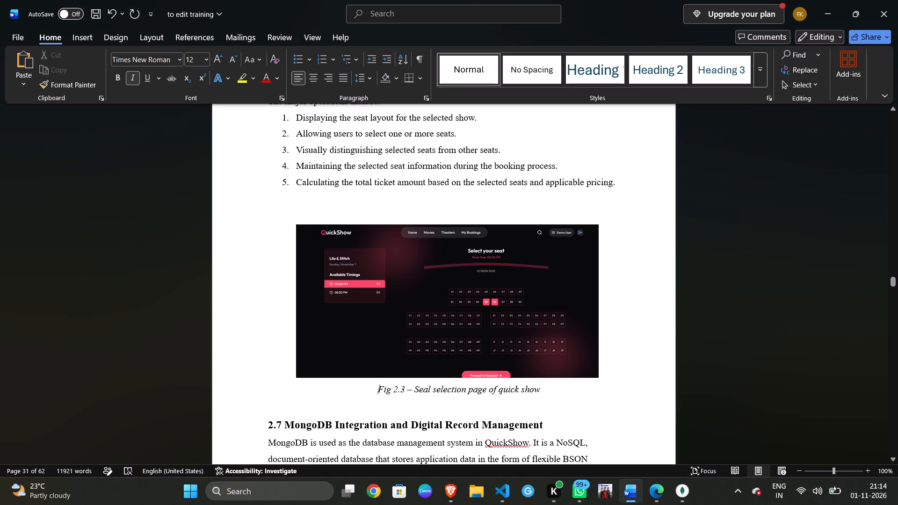
Correct "Seal" to "Seat" in the Fig 2.3 caption.
{"action": "left_click", "coordinate": [432, 390]}
{"action": "key", "text": "BackSpace"}
{"action": "key", "text": "t"}
Replace "current movies" with "of quick show" in the Fig 2.2 caption below the movie listing screenshot.
{"action": "scroll", "coordinate": [572, 395], "scroll_direction": "up", "scroll_amount": 4}
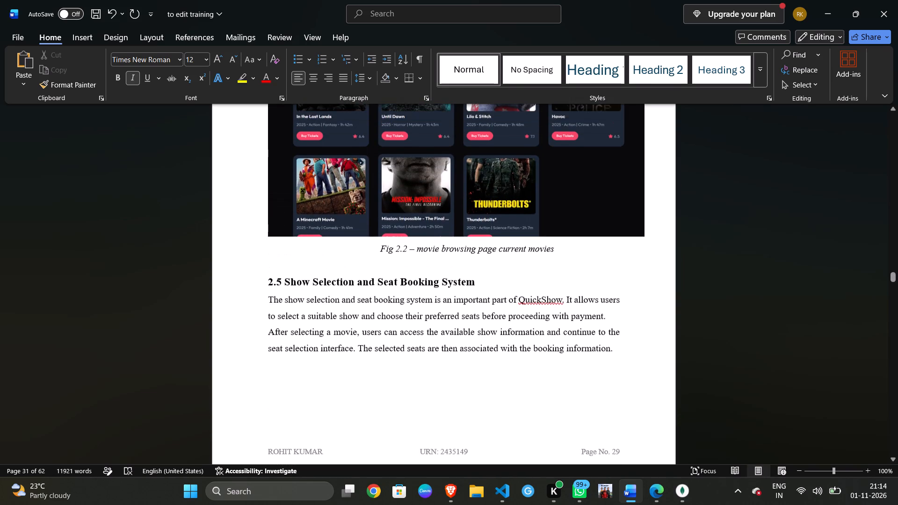
{"action": "scroll", "coordinate": [572, 395], "scroll_direction": "up", "scroll_amount": 1}
{"action": "left_click", "coordinate": [564, 254]}
{"action": "key", "text": "BackSpace"}
{"action": "key", "text": "BackSpace"}
{"action": "key", "text": "BackSpace"}
{"action": "key", "text": "BackSpace"}
{"action": "key", "text": "BackSpace"}
{"action": "key", "text": "BackSpace"}
{"action": "key", "text": "BackSpace"}
{"action": "key", "text": "BackSpace"}
{"action": "key", "text": "BackSpace"}
{"action": "key", "text": "BackSpace"}
{"action": "key", "text": "BackSpace"}
{"action": "key", "text": "BackSpace"}
{"action": "key", "text": "BackSpace"}
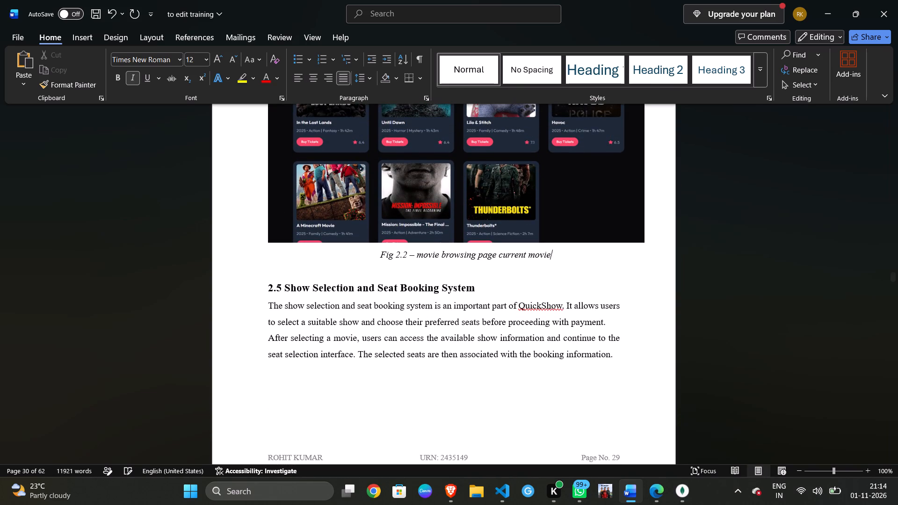
{"action": "key", "text": "BackSpace"}
{"action": "type", "text": "of"}
{"action": "key", "text": "space"}
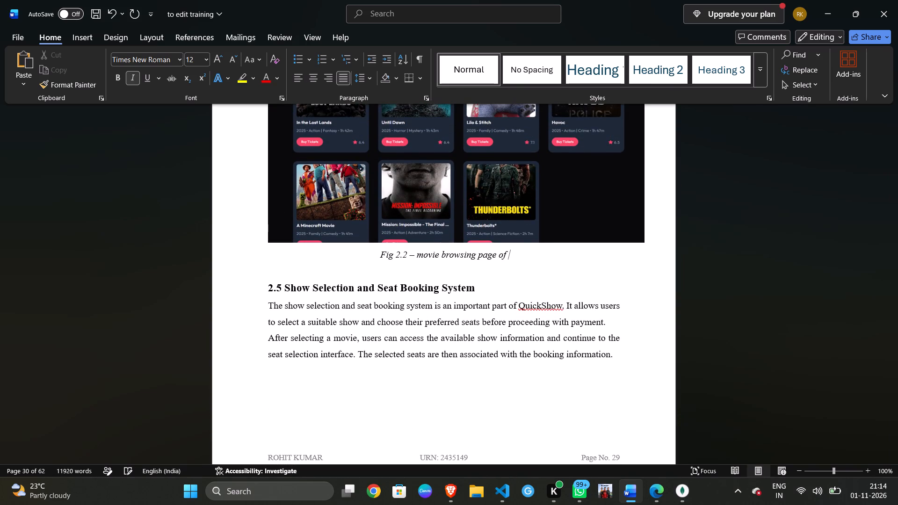
{"action": "type", "text": "wuic"}
{"action": "key", "text": "BackSpace"}
{"action": "key", "text": "BackSpace"}
{"action": "key", "text": "BackSpace"}
{"action": "key", "text": "BackSpace"}
{"action": "type", "text": "quick show"}
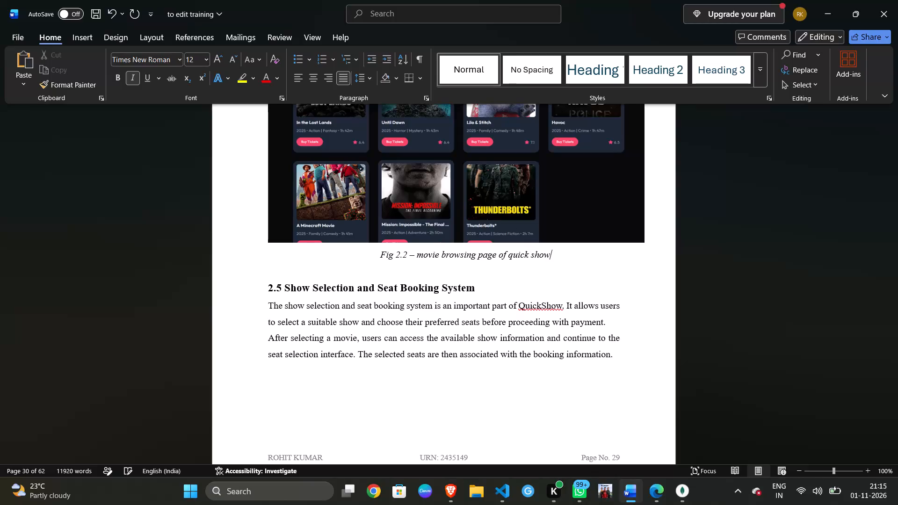
Remove three extra blank lines above the "2.8.2 Record Management in MongoDB" heading.
{"action": "scroll", "coordinate": [564, 254], "scroll_direction": "down", "scroll_amount": 4}
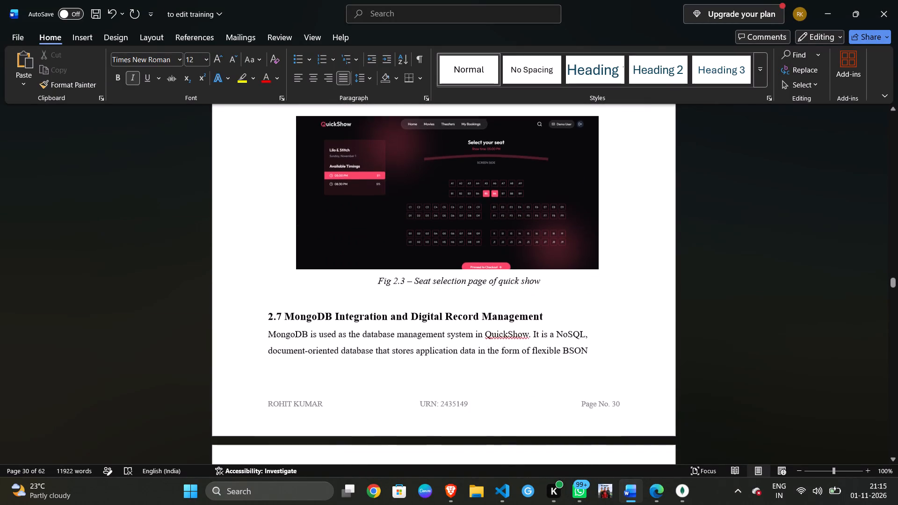
{"action": "scroll", "coordinate": [564, 254], "scroll_direction": "down", "scroll_amount": 2}
{"action": "scroll", "coordinate": [491, 261], "scroll_direction": "down", "scroll_amount": 1}
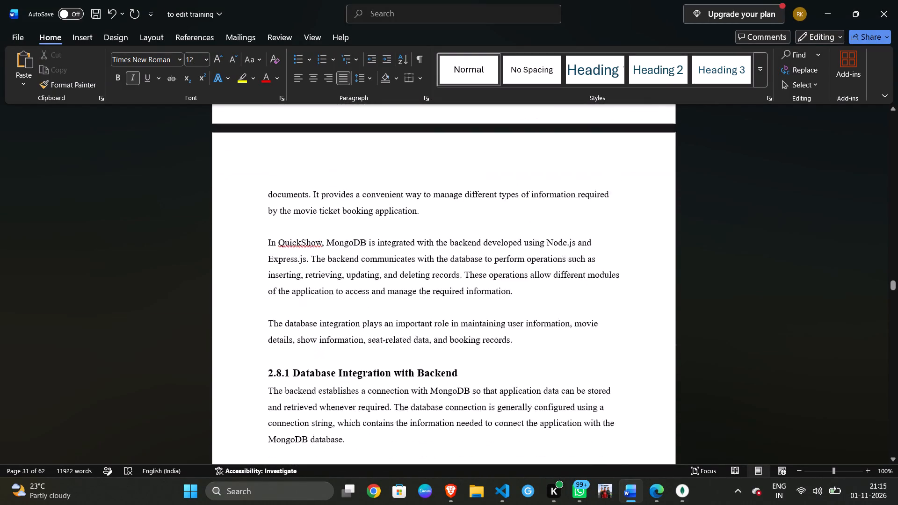
{"action": "scroll", "coordinate": [491, 261], "scroll_direction": "down", "scroll_amount": 2}
{"action": "scroll", "coordinate": [467, 282], "scroll_direction": "up", "scroll_amount": 1}
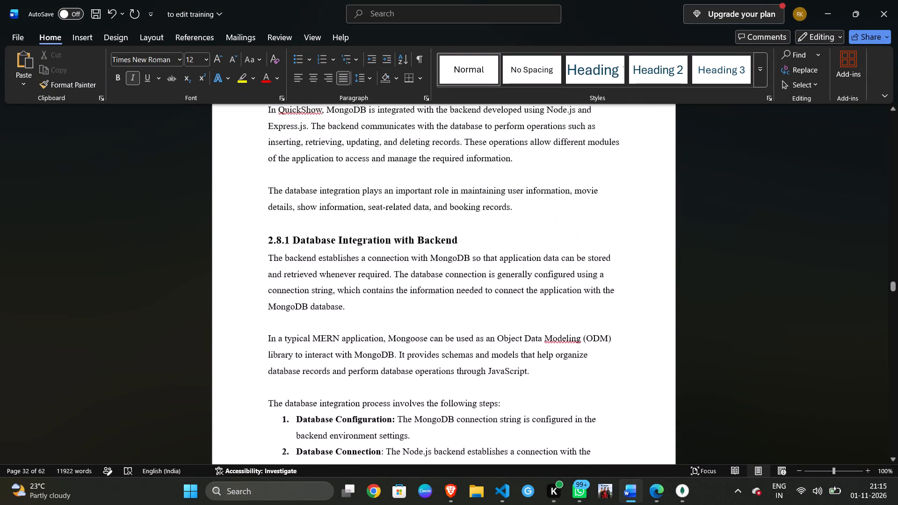
{"action": "scroll", "coordinate": [467, 282], "scroll_direction": "up", "scroll_amount": 2}
{"action": "scroll", "coordinate": [467, 282], "scroll_direction": "down", "scroll_amount": 2}
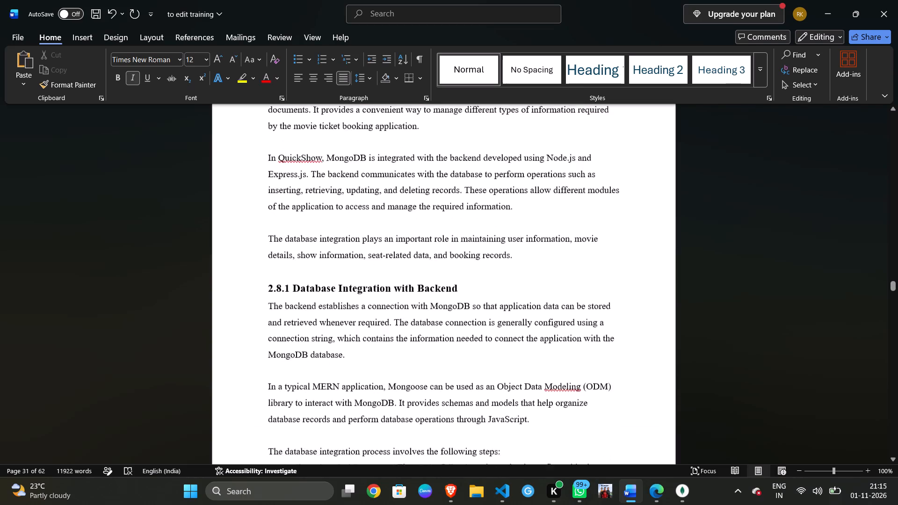
{"action": "scroll", "coordinate": [467, 282], "scroll_direction": "down", "scroll_amount": 5}
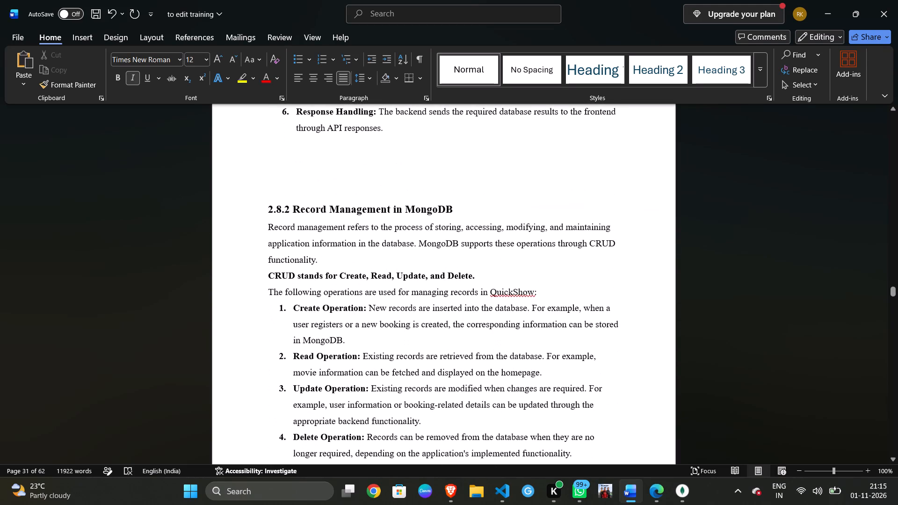
{"action": "left_click", "coordinate": [322, 189]}
{"action": "key", "text": "BackSpace"}
{"action": "key", "text": "BackSpace"}
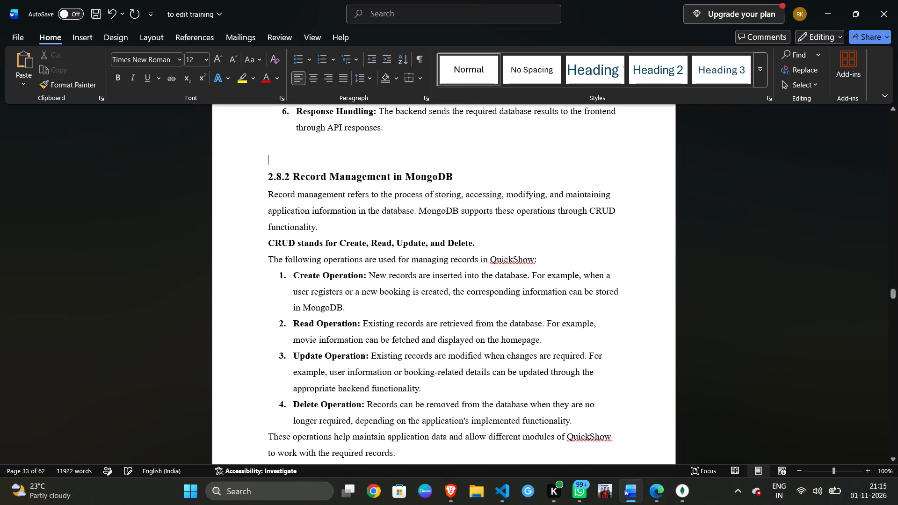
{"action": "key", "text": "BackSpace"}
Remove the three blank lines above the "2.9.1 Database Collections" heading so it starts at the top of its page.
{"action": "scroll", "coordinate": [320, 246], "scroll_direction": "right", "scroll_amount": 1}
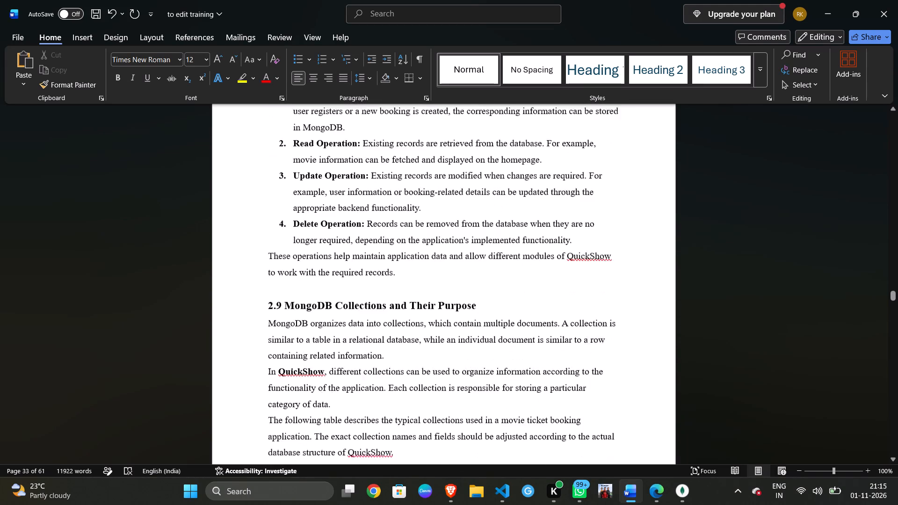
{"action": "scroll", "coordinate": [320, 246], "scroll_direction": "down", "scroll_amount": 2}
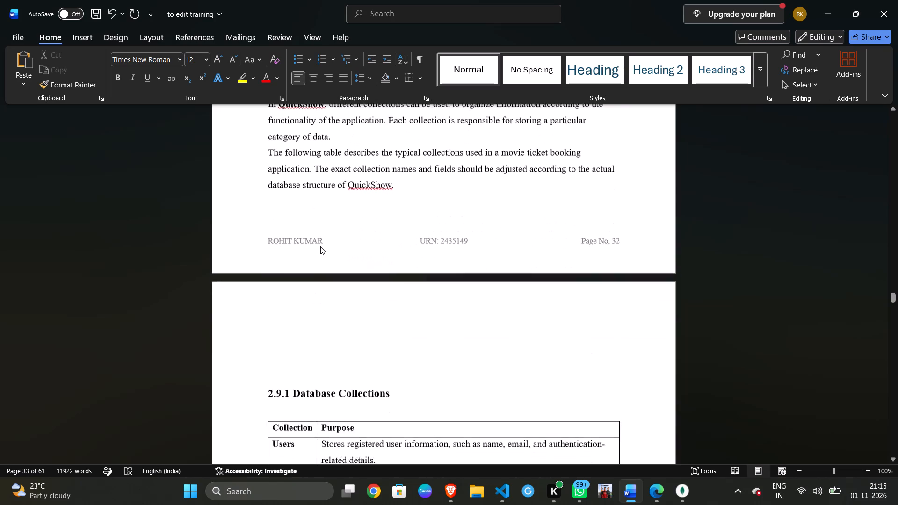
{"action": "scroll", "coordinate": [320, 246], "scroll_direction": "down", "scroll_amount": 3}
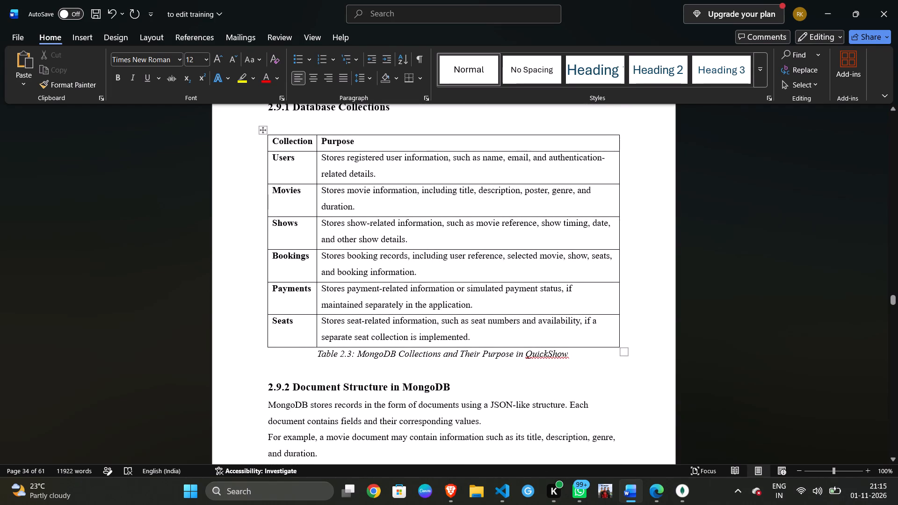
{"action": "scroll", "coordinate": [410, 354], "scroll_direction": "down", "scroll_amount": 1}
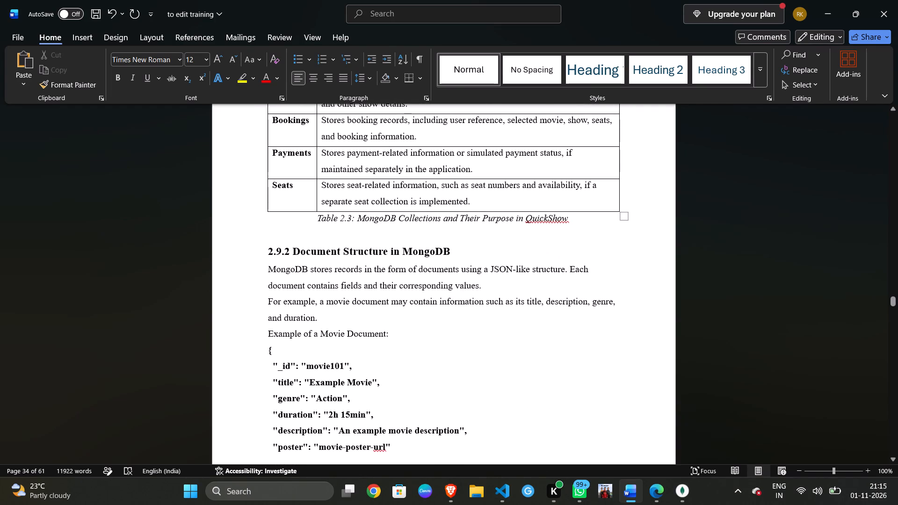
{"action": "scroll", "coordinate": [410, 354], "scroll_direction": "right", "scroll_amount": 1}
{"action": "scroll", "coordinate": [410, 354], "scroll_direction": "up", "scroll_amount": 2}
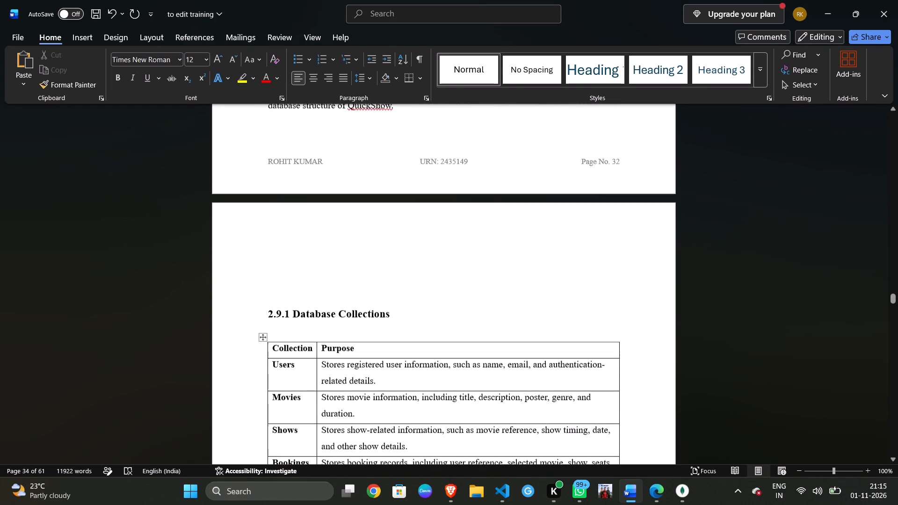
{"action": "left_click", "coordinate": [326, 288]}
{"action": "key", "text": "BackSpace"}
{"action": "key", "text": "BackSpace"}
{"action": "key", "text": "BackSpace"}
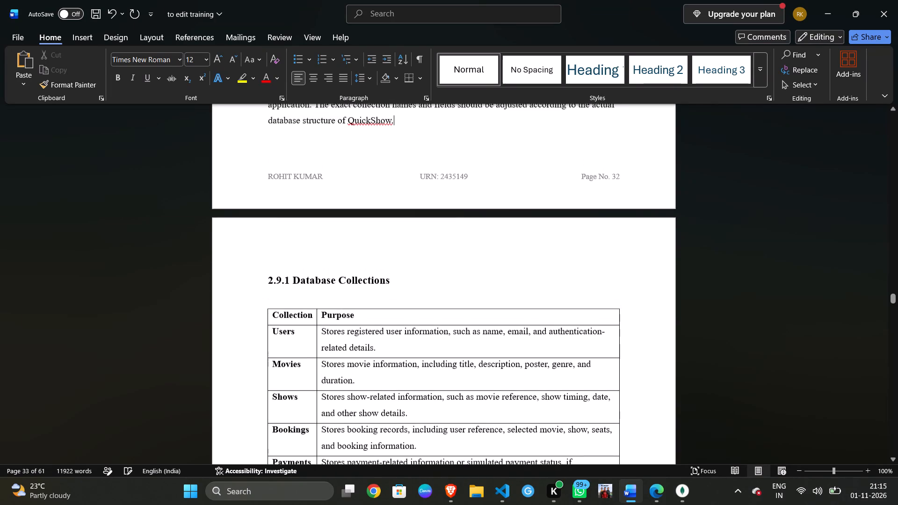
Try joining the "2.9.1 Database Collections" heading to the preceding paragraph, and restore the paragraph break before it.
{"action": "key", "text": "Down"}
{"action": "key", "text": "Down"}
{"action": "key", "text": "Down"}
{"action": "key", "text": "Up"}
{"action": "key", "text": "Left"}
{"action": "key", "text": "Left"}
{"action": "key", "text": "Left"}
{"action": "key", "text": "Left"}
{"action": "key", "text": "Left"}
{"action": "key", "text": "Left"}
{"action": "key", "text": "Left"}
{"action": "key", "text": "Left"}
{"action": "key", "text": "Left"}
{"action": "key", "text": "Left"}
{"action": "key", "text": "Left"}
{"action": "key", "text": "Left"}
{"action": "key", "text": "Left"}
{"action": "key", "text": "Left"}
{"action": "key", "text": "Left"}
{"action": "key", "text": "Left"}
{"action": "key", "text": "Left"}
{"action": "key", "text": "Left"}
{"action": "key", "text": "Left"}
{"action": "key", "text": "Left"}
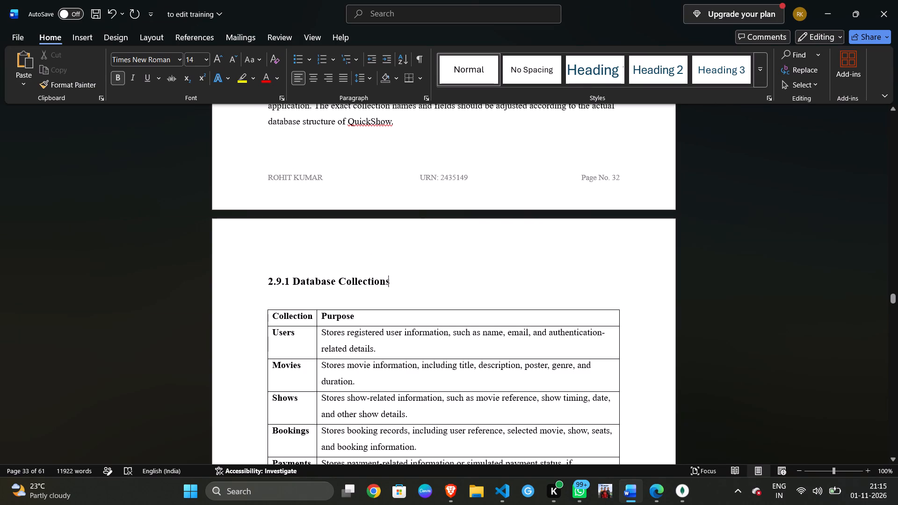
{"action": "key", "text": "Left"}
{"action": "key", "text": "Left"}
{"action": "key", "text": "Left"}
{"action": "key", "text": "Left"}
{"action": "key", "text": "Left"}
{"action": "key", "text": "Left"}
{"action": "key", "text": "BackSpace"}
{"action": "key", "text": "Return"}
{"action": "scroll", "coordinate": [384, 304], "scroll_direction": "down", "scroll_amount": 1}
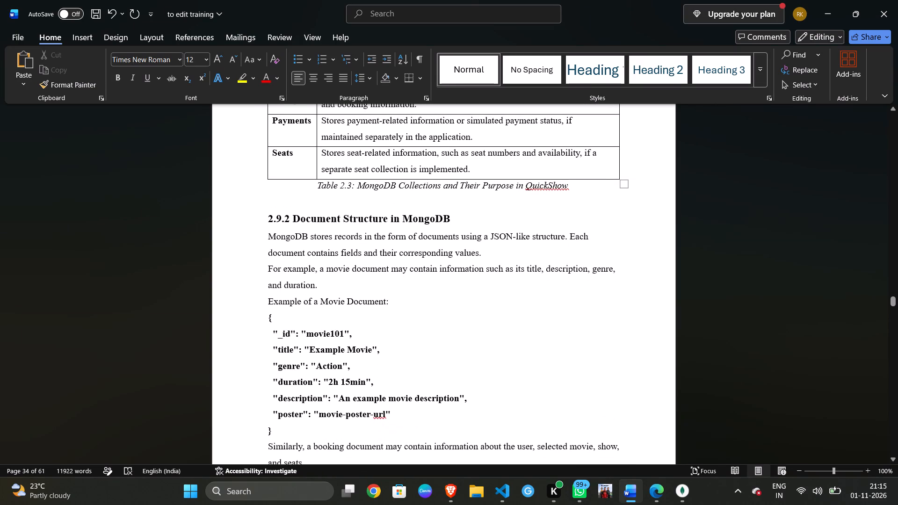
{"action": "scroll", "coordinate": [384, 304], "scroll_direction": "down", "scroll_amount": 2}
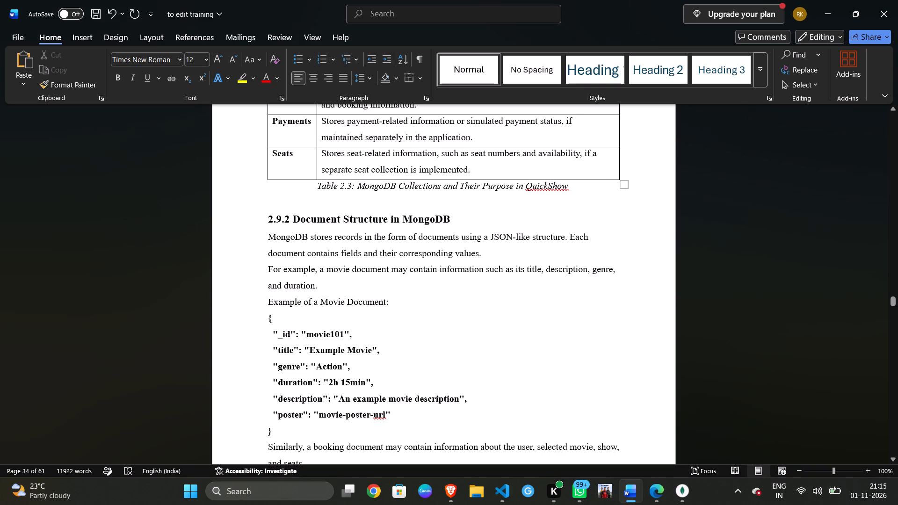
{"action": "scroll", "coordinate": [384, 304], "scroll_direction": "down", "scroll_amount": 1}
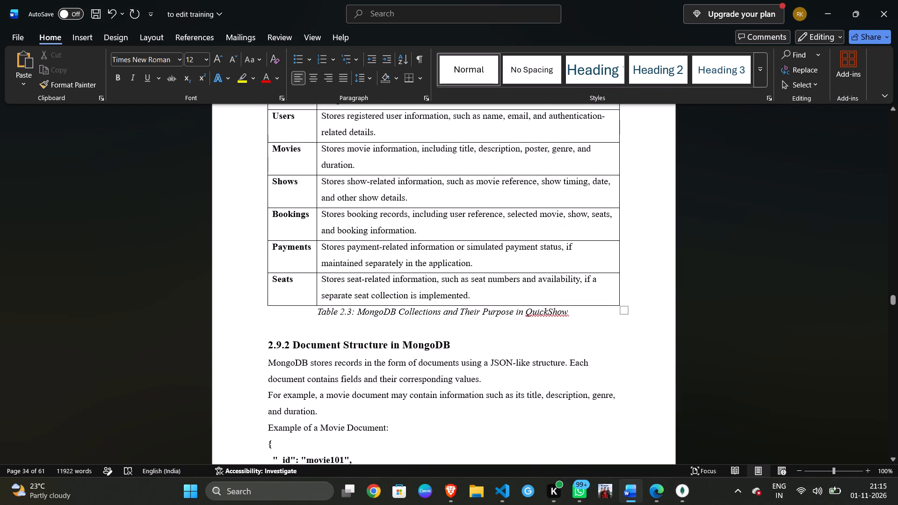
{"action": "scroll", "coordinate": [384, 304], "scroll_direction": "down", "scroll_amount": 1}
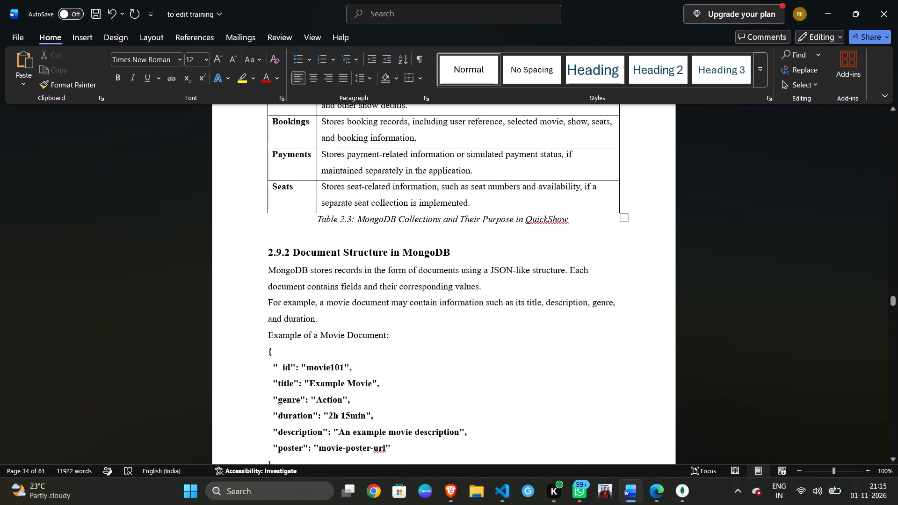
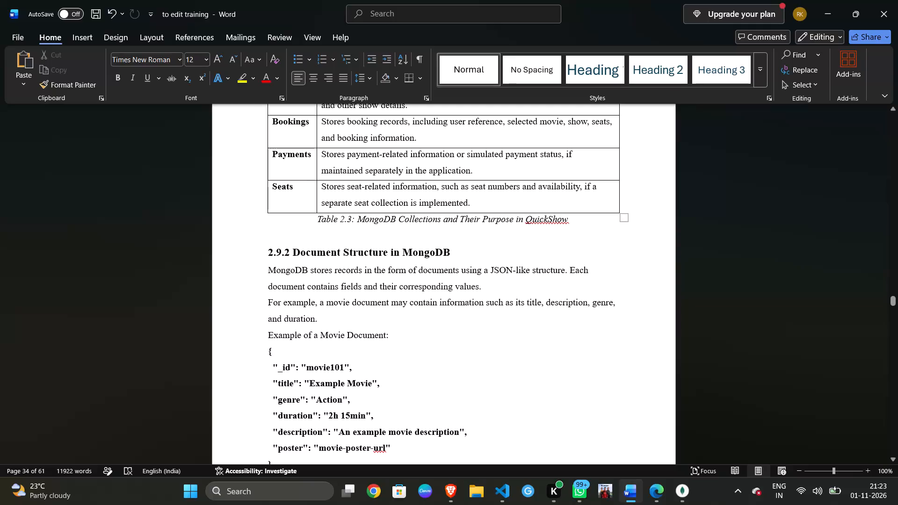
Review heading spacing, page breaks and table caption placement from section 2.9.2 Document Structure in MongoDB through section 2.10.4.
{"action": "scroll", "coordinate": [382, 419], "scroll_direction": "down", "scroll_amount": 2}
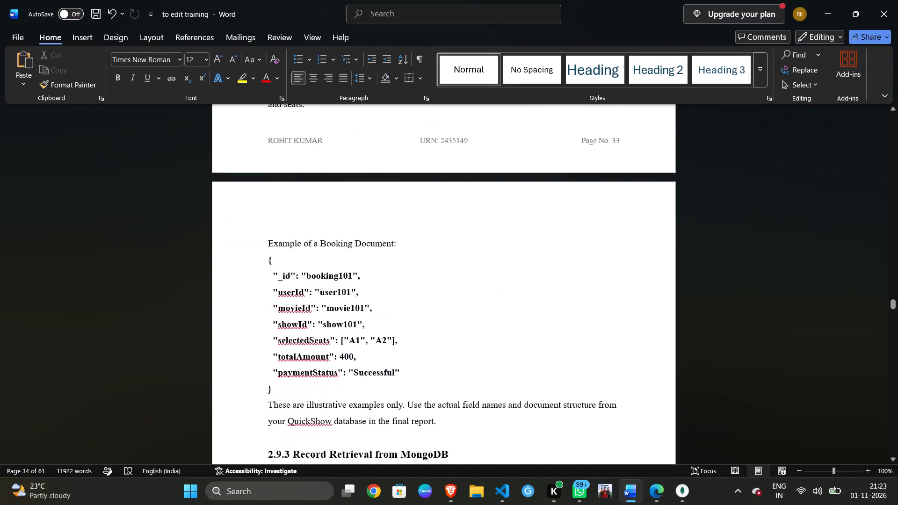
{"action": "scroll", "coordinate": [382, 419], "scroll_direction": "down", "scroll_amount": 4}
{"action": "scroll", "coordinate": [356, 319], "scroll_direction": "down", "scroll_amount": 1}
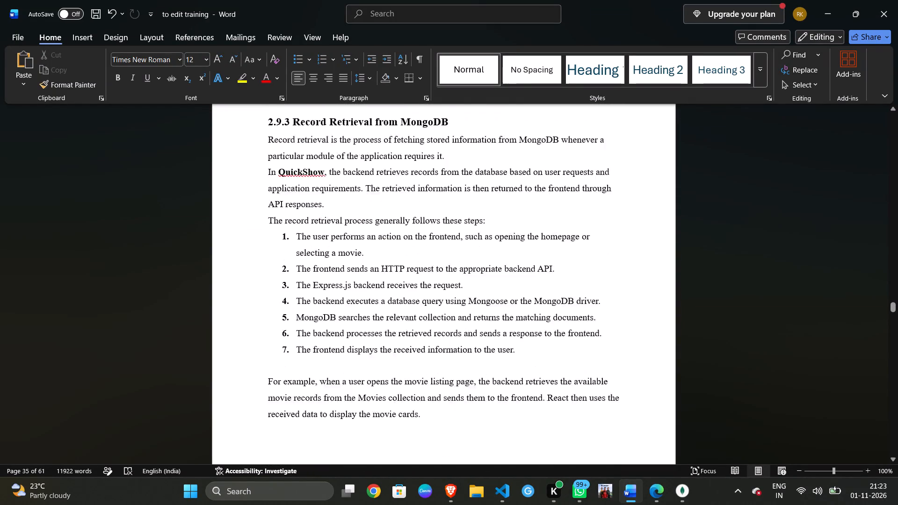
{"action": "scroll", "coordinate": [356, 319], "scroll_direction": "down", "scroll_amount": 1}
{"action": "scroll", "coordinate": [344, 254], "scroll_direction": "down", "scroll_amount": 2}
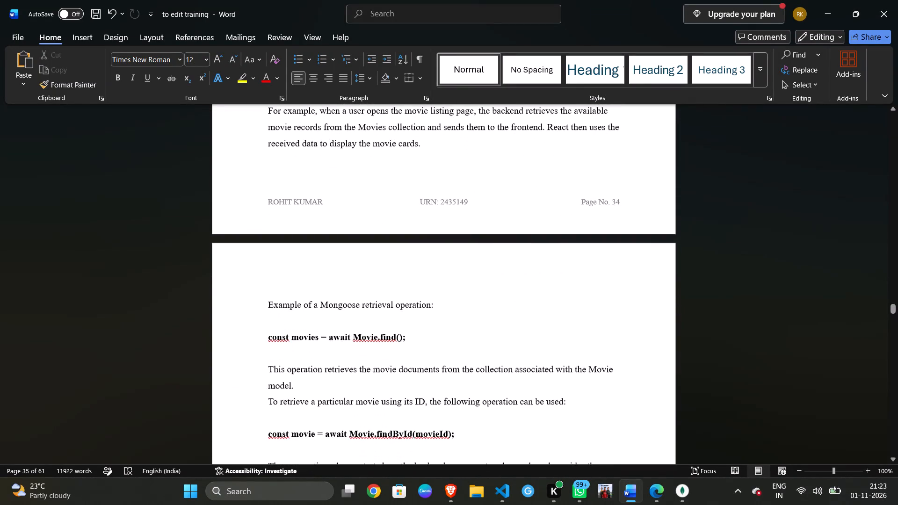
{"action": "scroll", "coordinate": [318, 325], "scroll_direction": "down", "scroll_amount": 4}
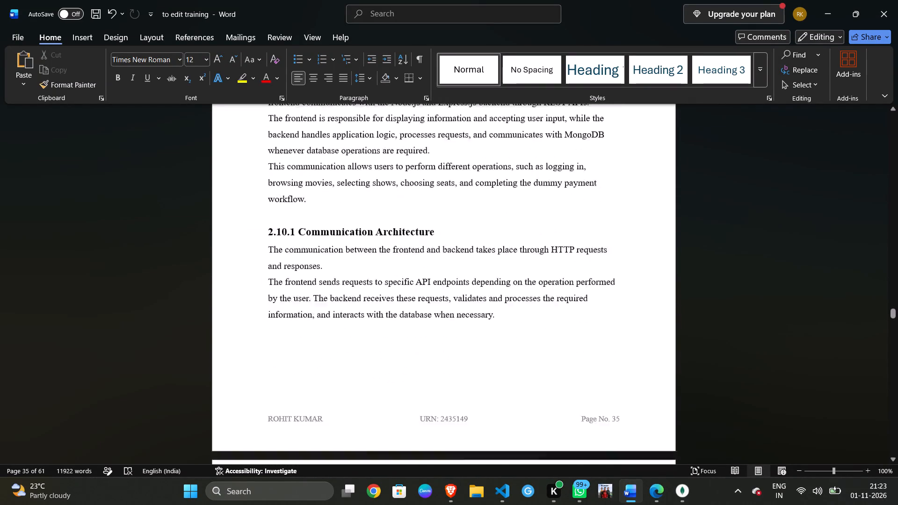
{"action": "scroll", "coordinate": [318, 325], "scroll_direction": "down", "scroll_amount": 5}
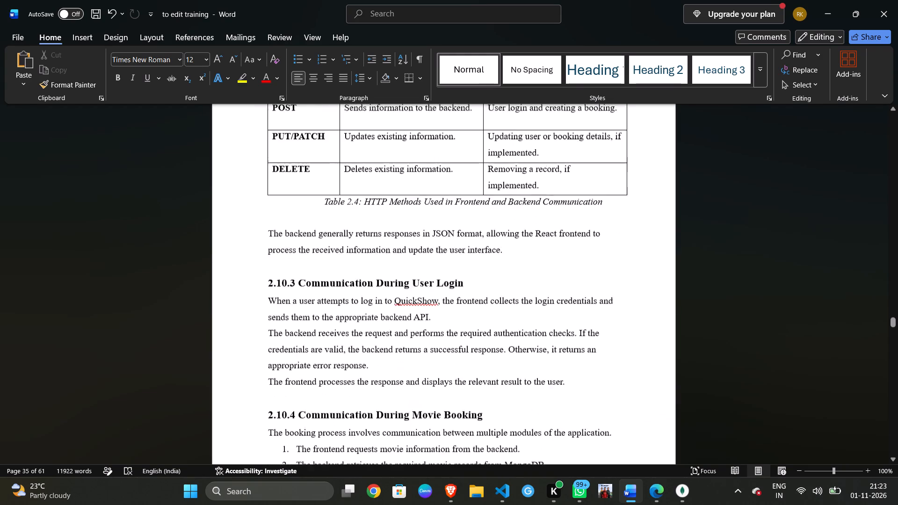
{"action": "scroll", "coordinate": [318, 325], "scroll_direction": "down", "scroll_amount": 1}
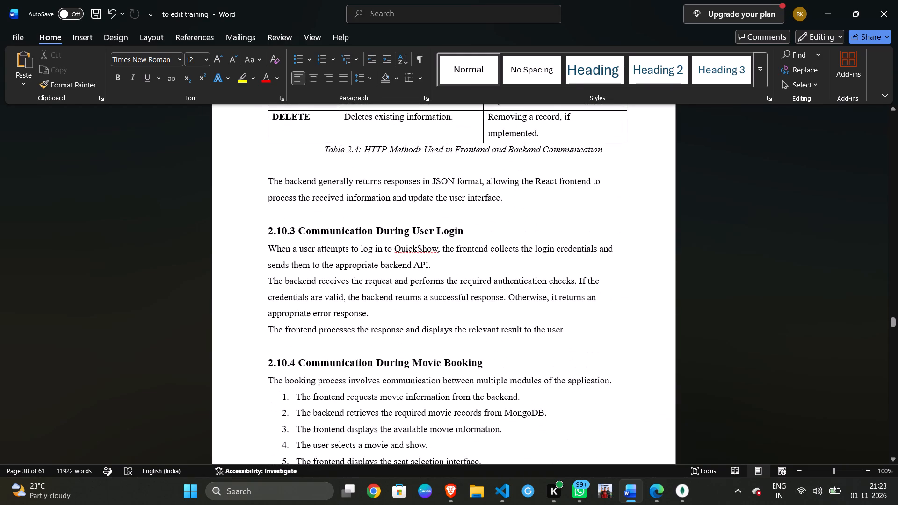
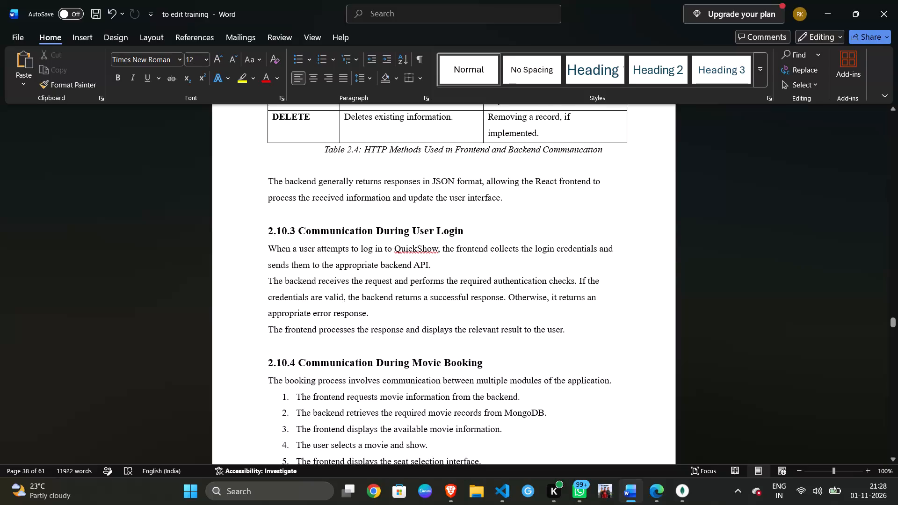
Check the page layout and spacing from the HTTP methods table through the section 2.10.4 movie booking list to the 2.10.5 heading.
{"action": "scroll", "coordinate": [419, 245], "scroll_direction": "up", "scroll_amount": 1}
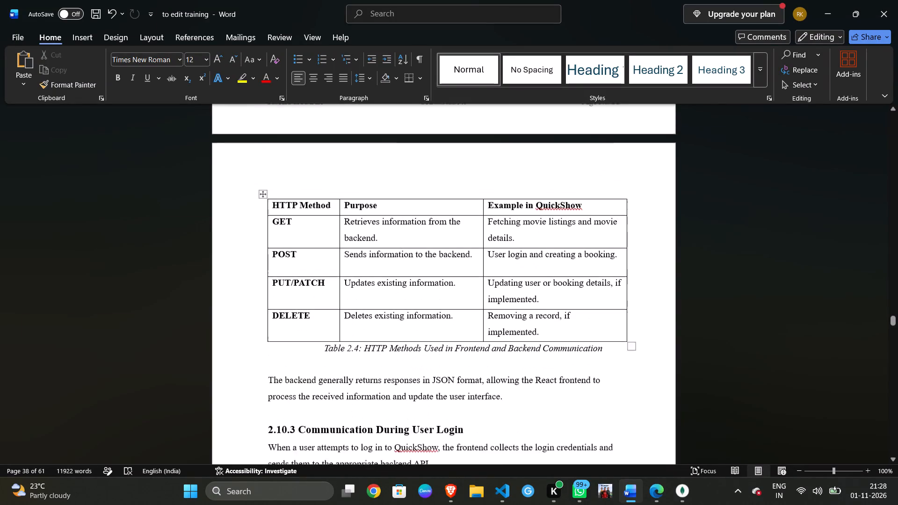
{"action": "scroll", "coordinate": [419, 245], "scroll_direction": "up", "scroll_amount": 1}
{"action": "scroll", "coordinate": [419, 245], "scroll_direction": "down", "scroll_amount": 2}
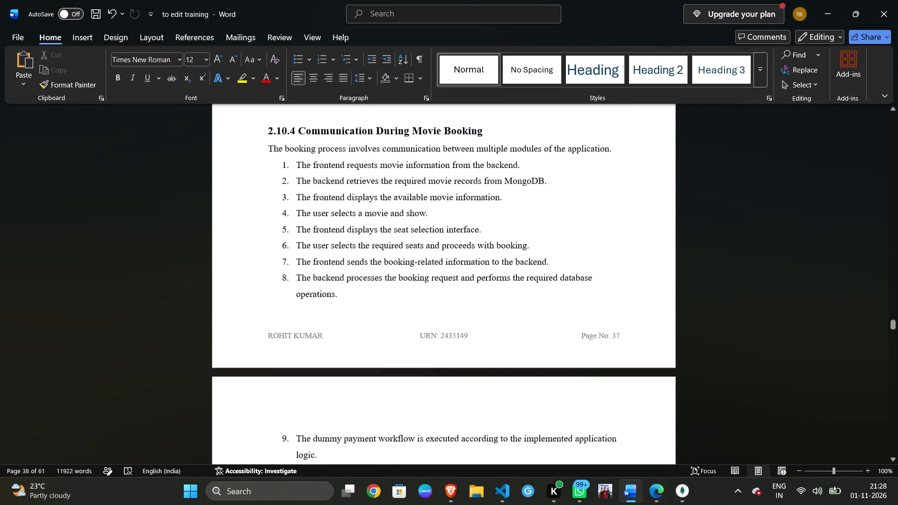
{"action": "scroll", "coordinate": [419, 245], "scroll_direction": "down", "scroll_amount": 1}
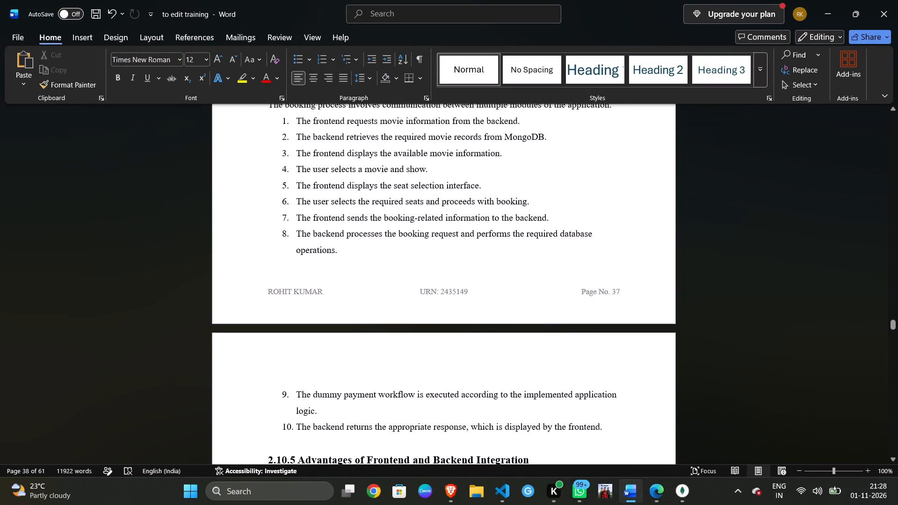